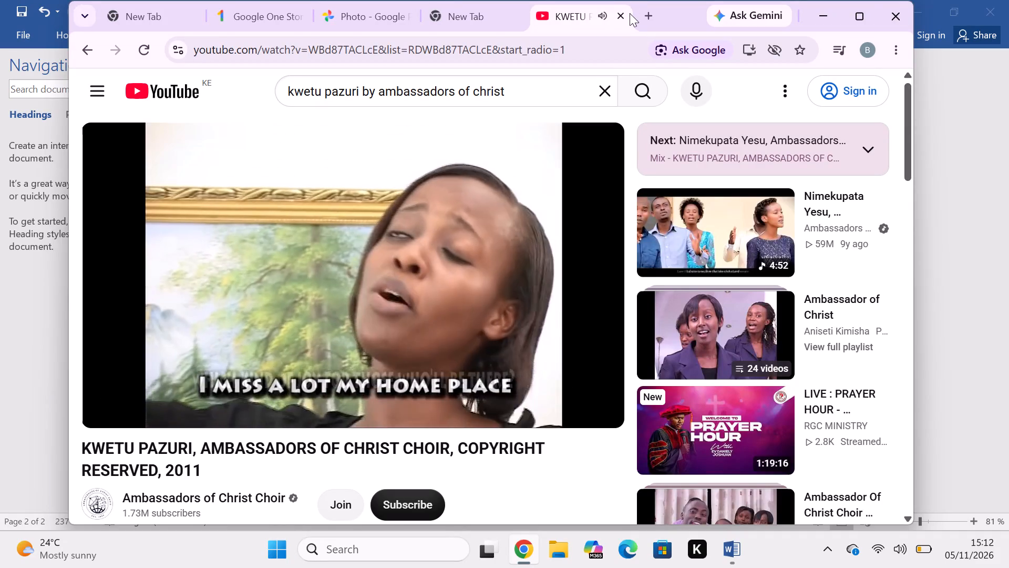
Close the YouTube tab playing the Ambassadors of Christ Choir video.
{"action": "left_click", "coordinate": [623, 15]}
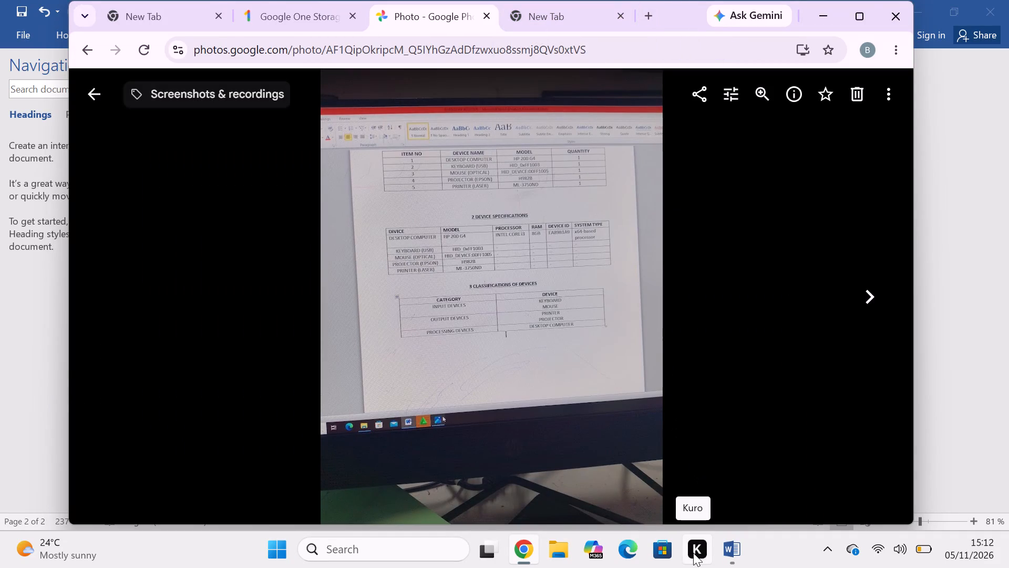
Switch to Document2 in Word and place the cursor after the LIST OF ACRONYMS/ABBREVIATIONS heading on page 2.
{"action": "left_click", "coordinate": [729, 543]}
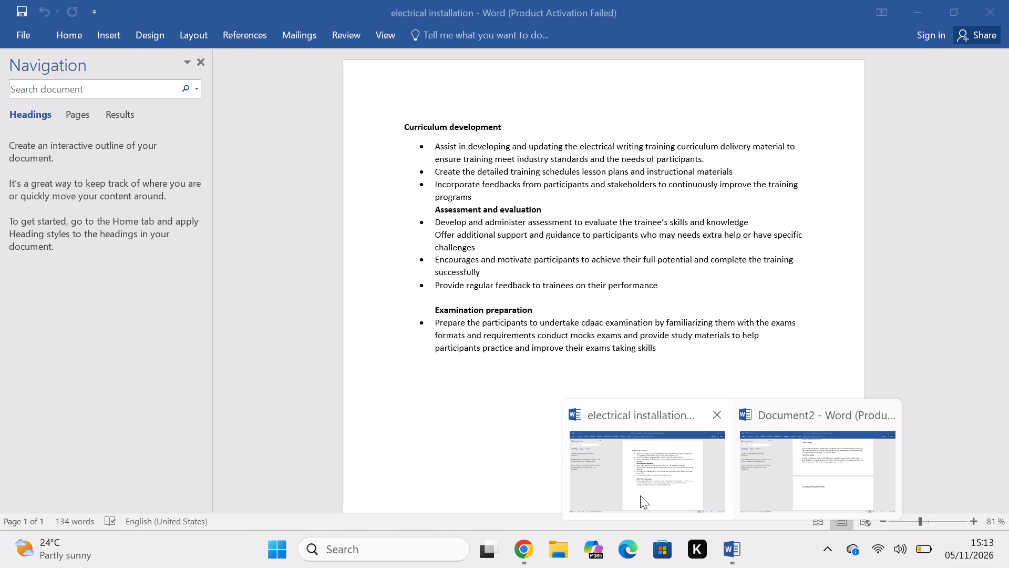
{"action": "left_click", "coordinate": [640, 495]}
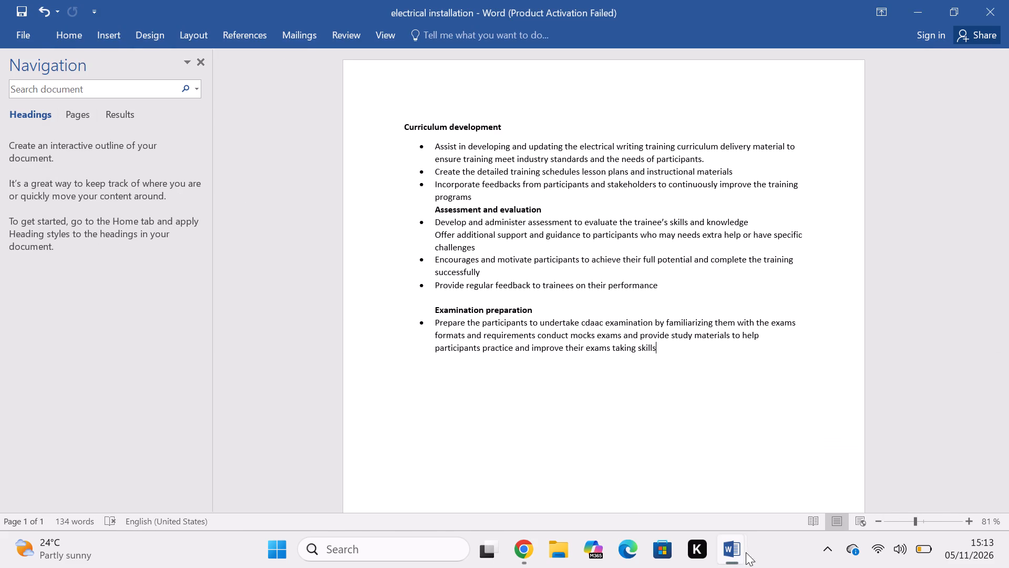
{"action": "left_click", "coordinate": [742, 550]}
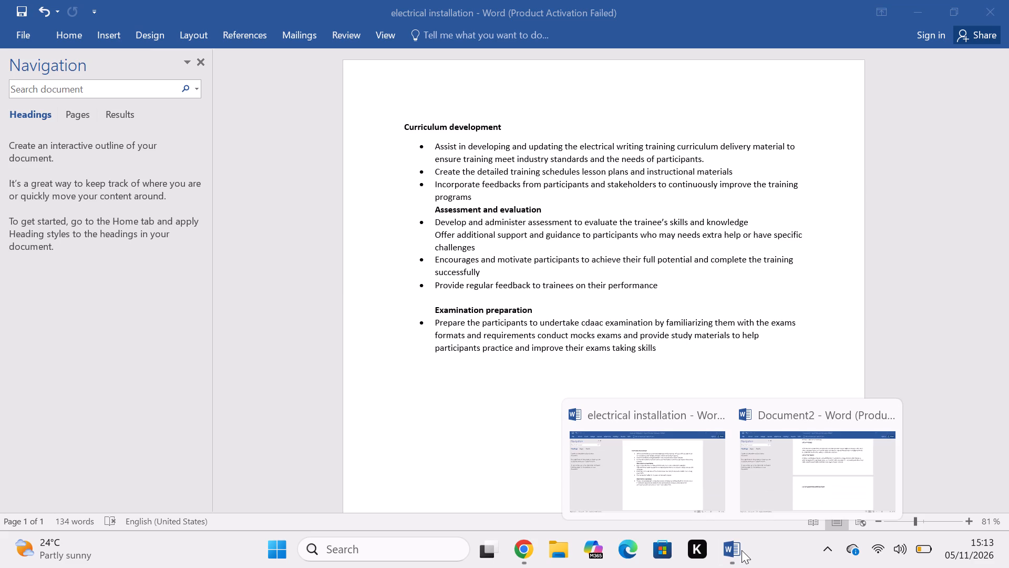
{"action": "left_click", "coordinate": [800, 484]}
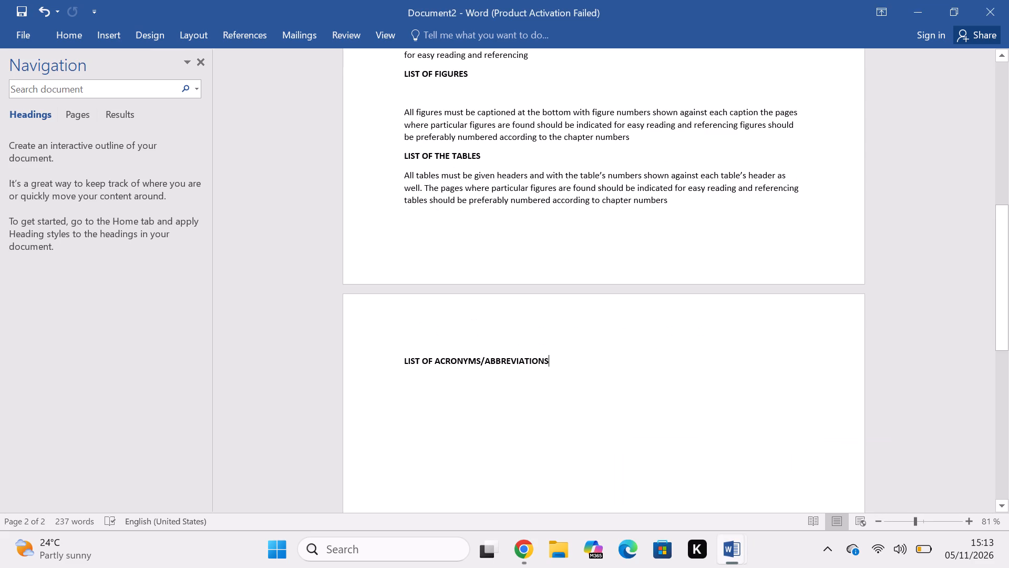
{"action": "left_click", "coordinate": [599, 356]}
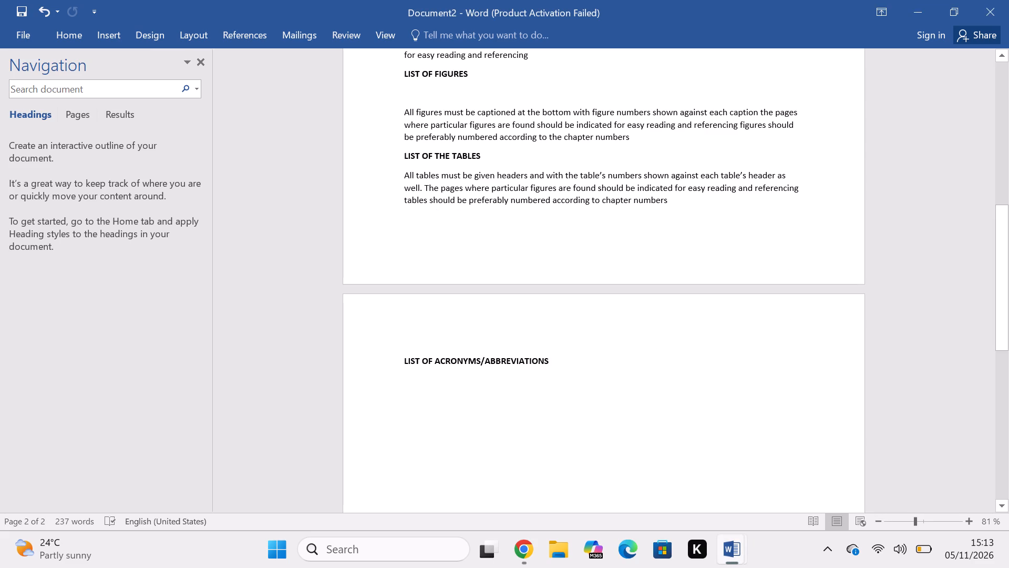
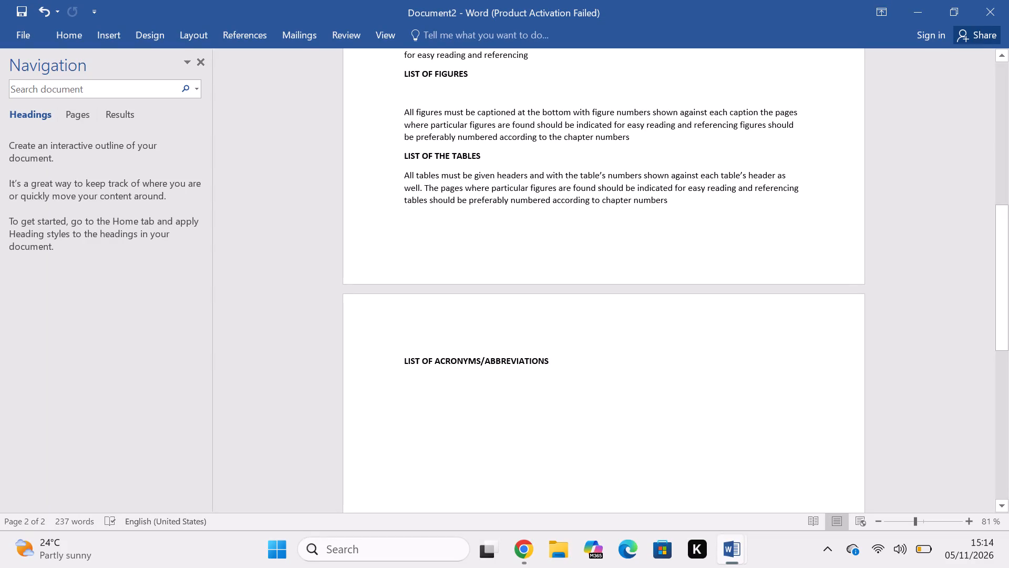
Switch from the Word document to the Kuro app.
{"action": "left_click", "coordinate": [693, 545]}
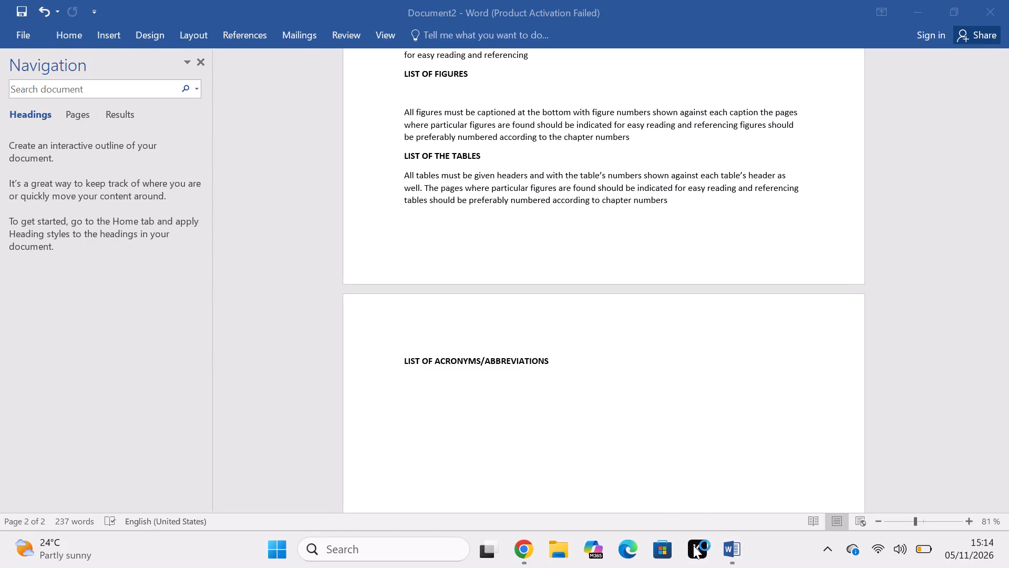
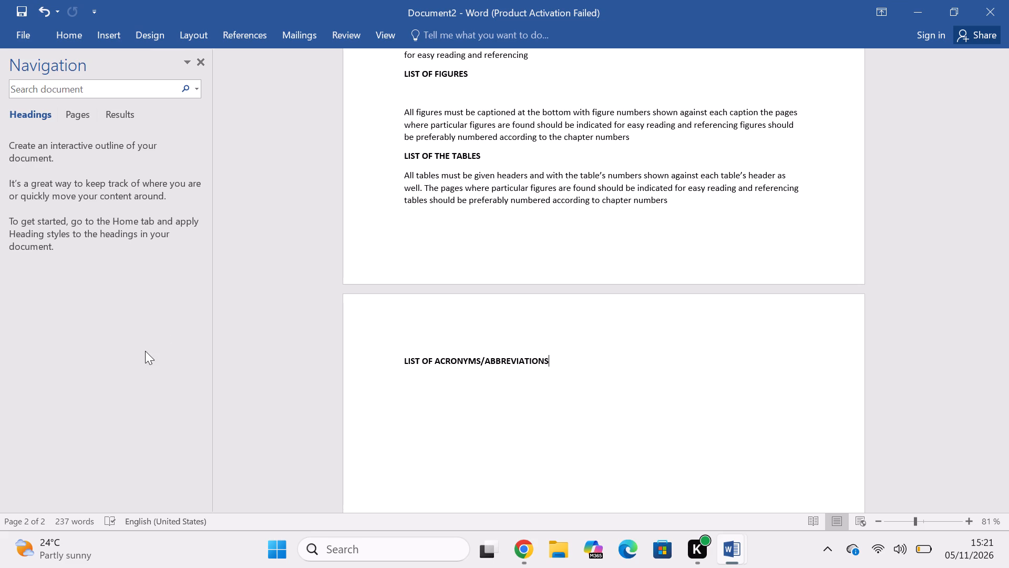
Start a paragraph below the LIST OF ACRONYMS/ABBREVIATIONS heading reading "All acronyms or abbreviation used in the report".
{"action": "left_click", "coordinate": [553, 362]}
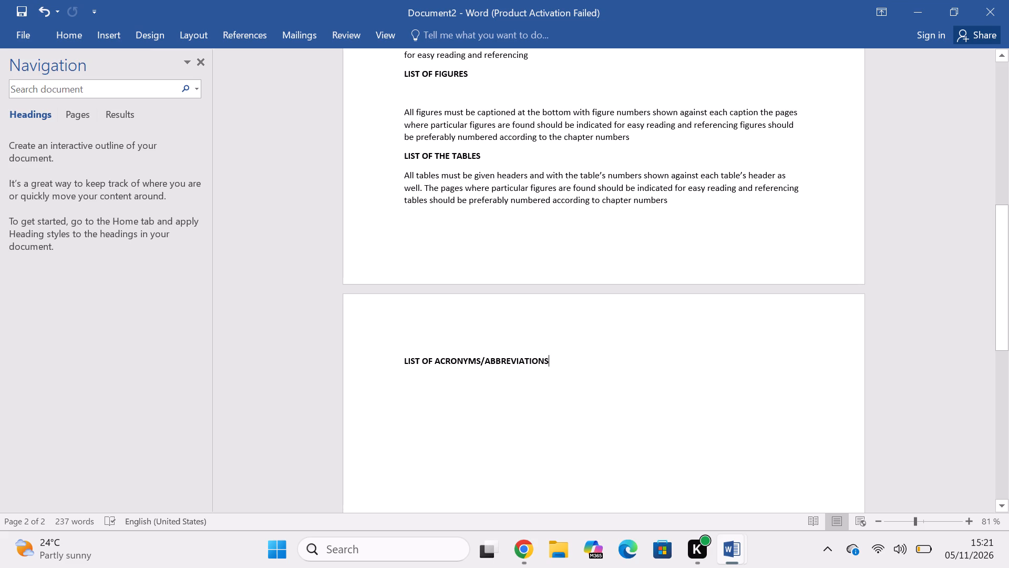
{"action": "key", "text": "Return"}
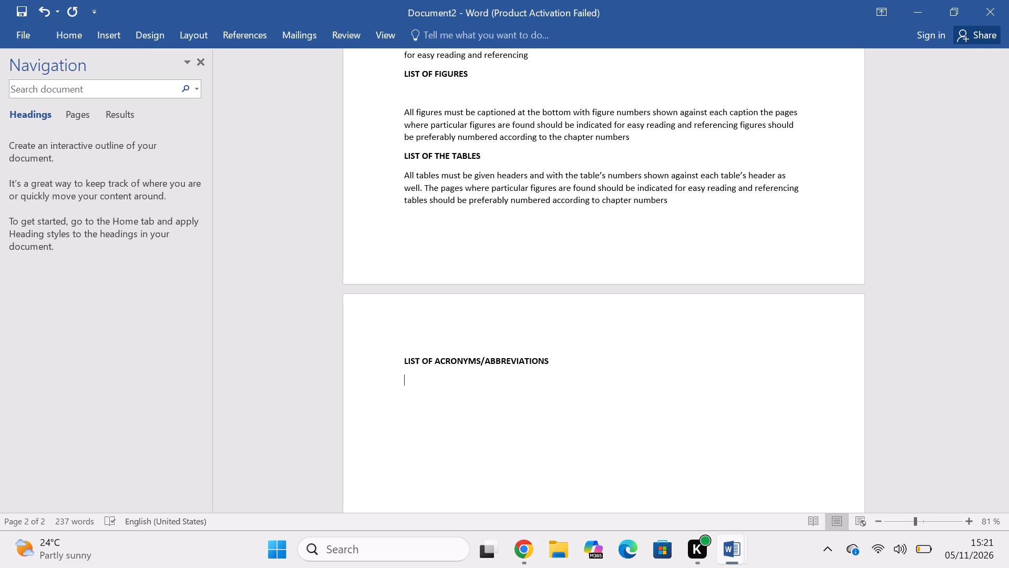
{"action": "key", "text": "a"}
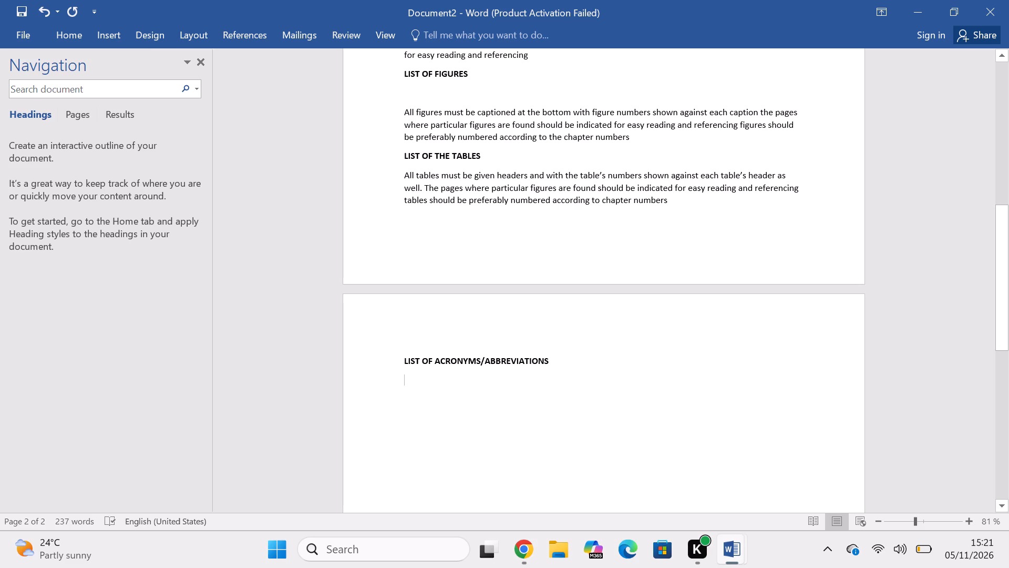
{"action": "type", "text": "ll acronyms"}
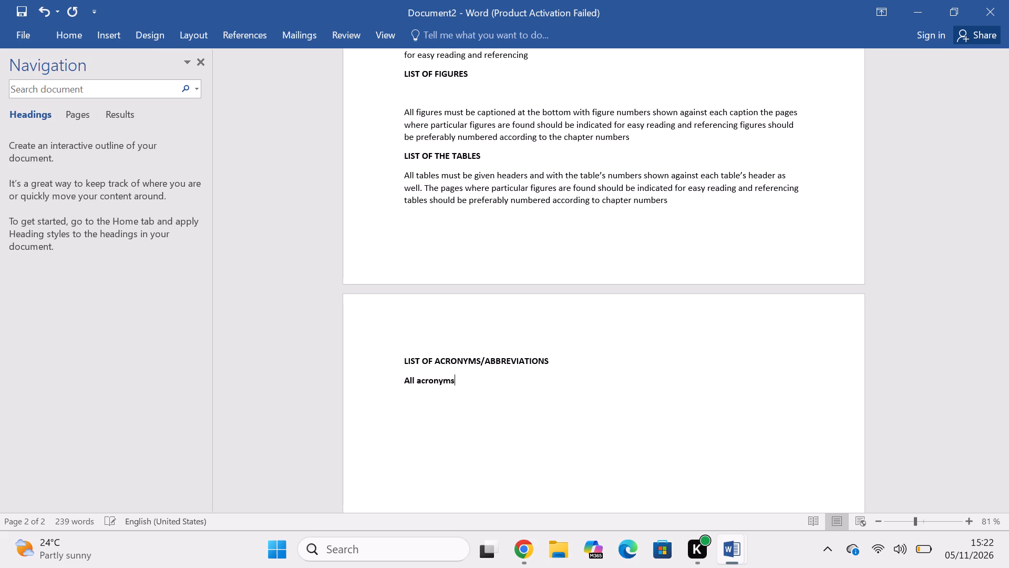
{"action": "key", "text": "space"}
{"action": "type", "text": "of"}
{"action": "key", "text": "space"}
{"action": "key", "text": "BackSpace"}
{"action": "key", "text": "BackSpace"}
{"action": "type", "text": "r abbr"}
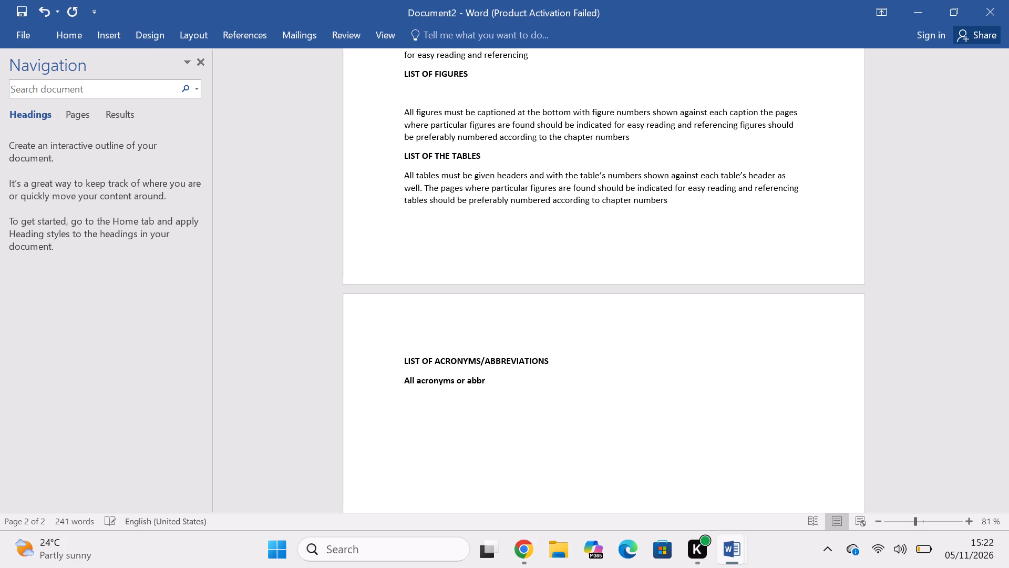
{"action": "type", "text": "eviation"}
{"action": "key", "text": "space"}
{"action": "key", "text": "u"}
{"action": "type", "text": "sed in the report"}
Complete the sentence with "should be included in this section with their full meaning" and leave a blank line below it.
{"action": "key", "text": "space"}
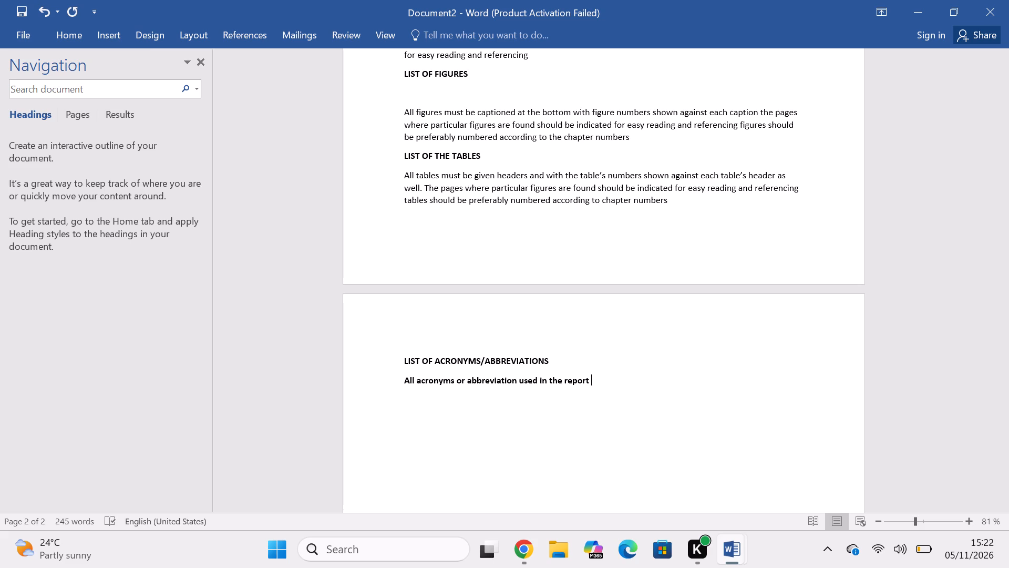
{"action": "type", "text": "shi"}
{"action": "key", "text": "BackSpace"}
{"action": "type", "text": "ould be"}
{"action": "key", "text": "space"}
{"action": "type", "text": "included"}
{"action": "key", "text": "space"}
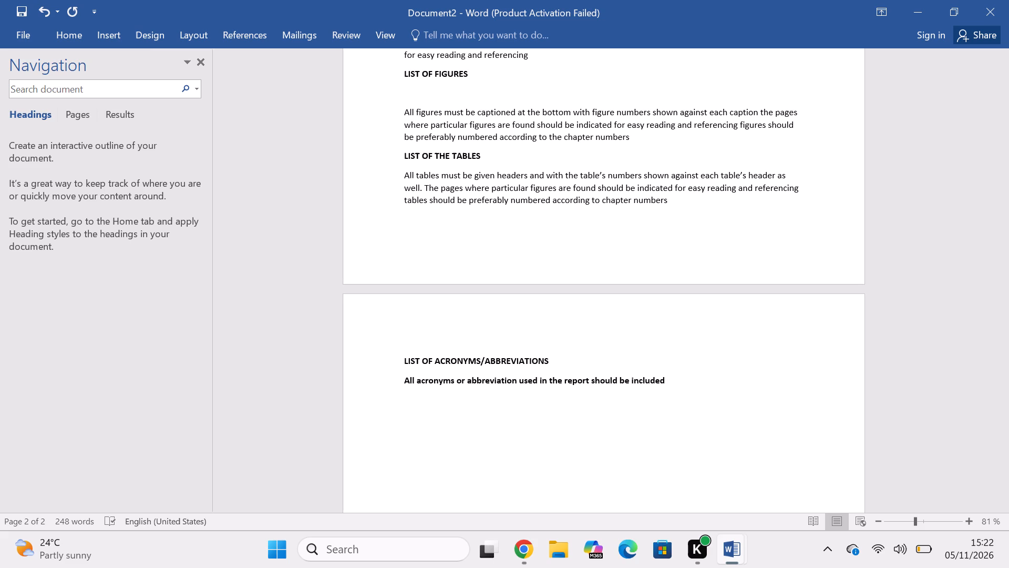
{"action": "type", "text": "in"}
{"action": "key", "text": "space"}
{"action": "type", "text": "this section"}
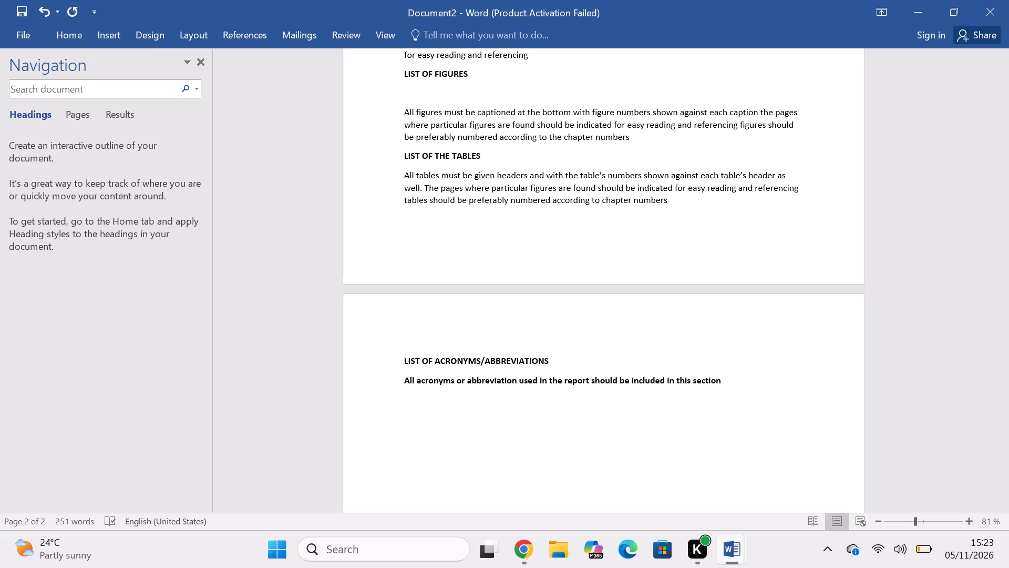
{"action": "key", "text": "space"}
{"action": "type", "text": "with ther"}
{"action": "key", "text": "BackSpace"}
{"action": "type", "text": "ir full meaning"}
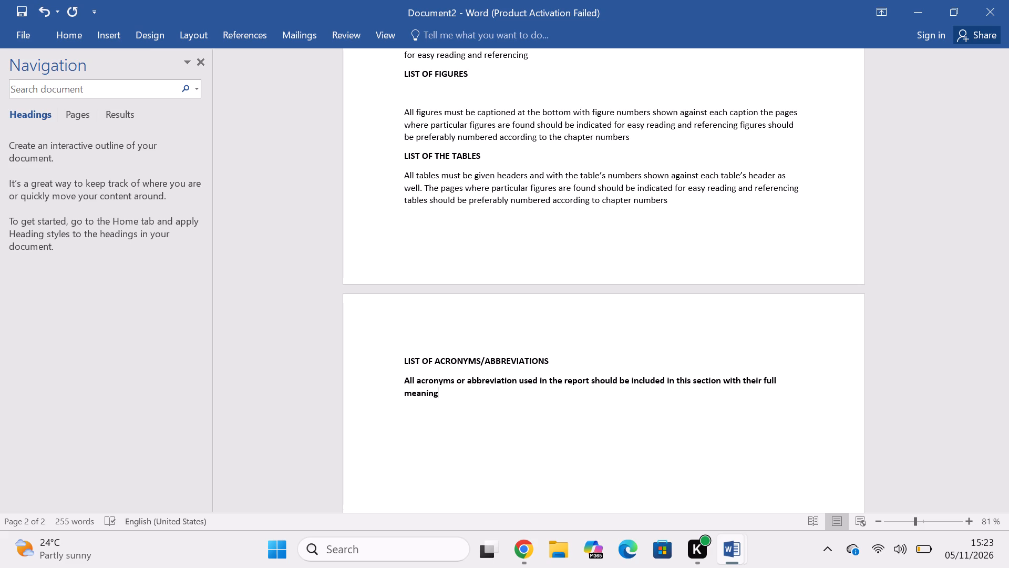
{"action": "key", "text": "space"}
{"action": "key", "text": "Return"}
{"action": "key", "text": "Return"}
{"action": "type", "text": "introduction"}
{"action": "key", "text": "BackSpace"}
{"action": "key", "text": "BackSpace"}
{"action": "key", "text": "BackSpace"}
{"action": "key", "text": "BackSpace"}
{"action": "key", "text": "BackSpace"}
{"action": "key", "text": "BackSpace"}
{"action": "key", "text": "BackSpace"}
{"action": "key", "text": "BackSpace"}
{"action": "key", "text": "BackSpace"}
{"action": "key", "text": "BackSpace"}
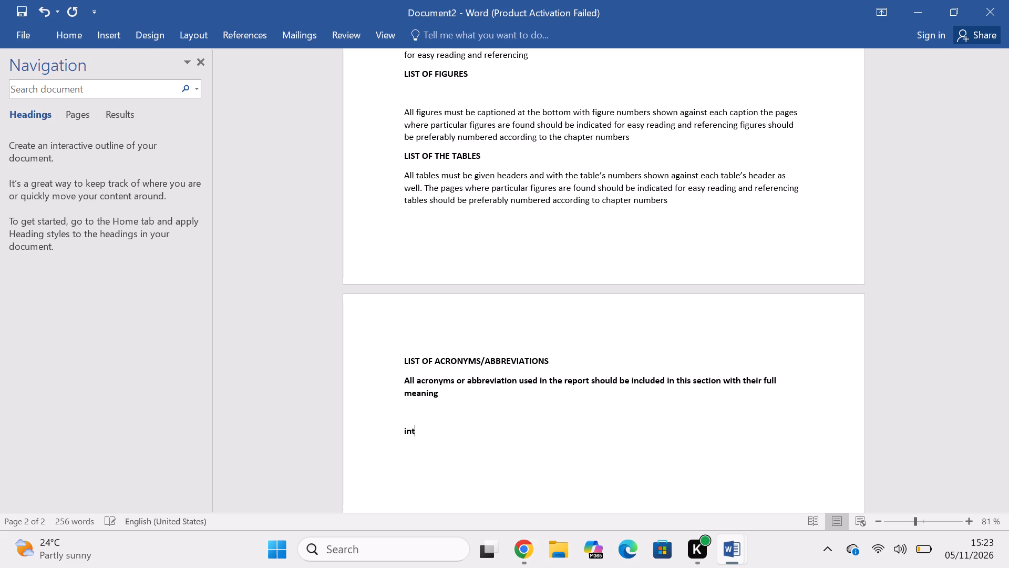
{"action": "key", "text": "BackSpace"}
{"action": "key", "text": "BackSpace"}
Add the heading INTRODUCTION in capitals below the blank line.
{"action": "type", "text": "INTRODUCTION"}
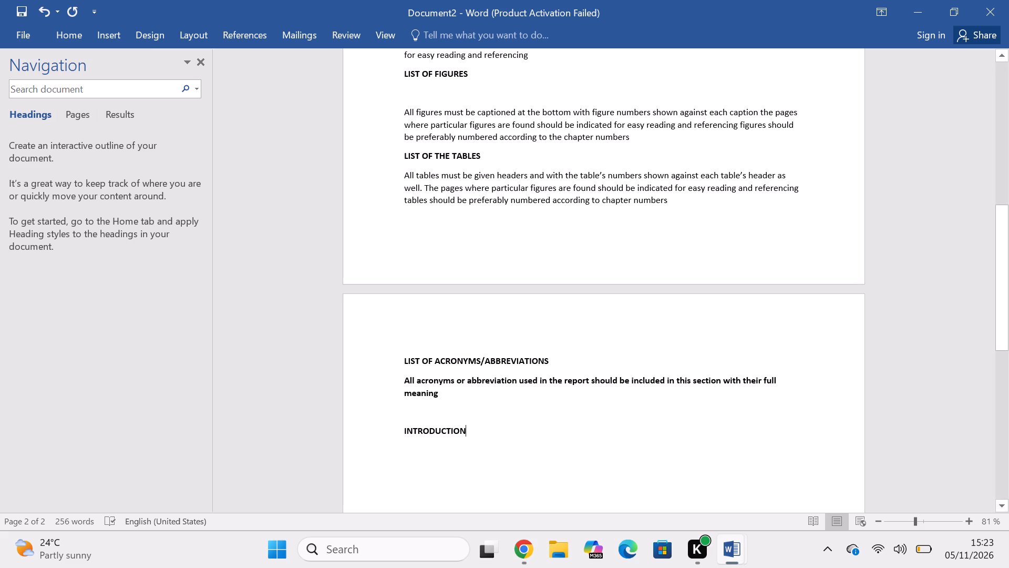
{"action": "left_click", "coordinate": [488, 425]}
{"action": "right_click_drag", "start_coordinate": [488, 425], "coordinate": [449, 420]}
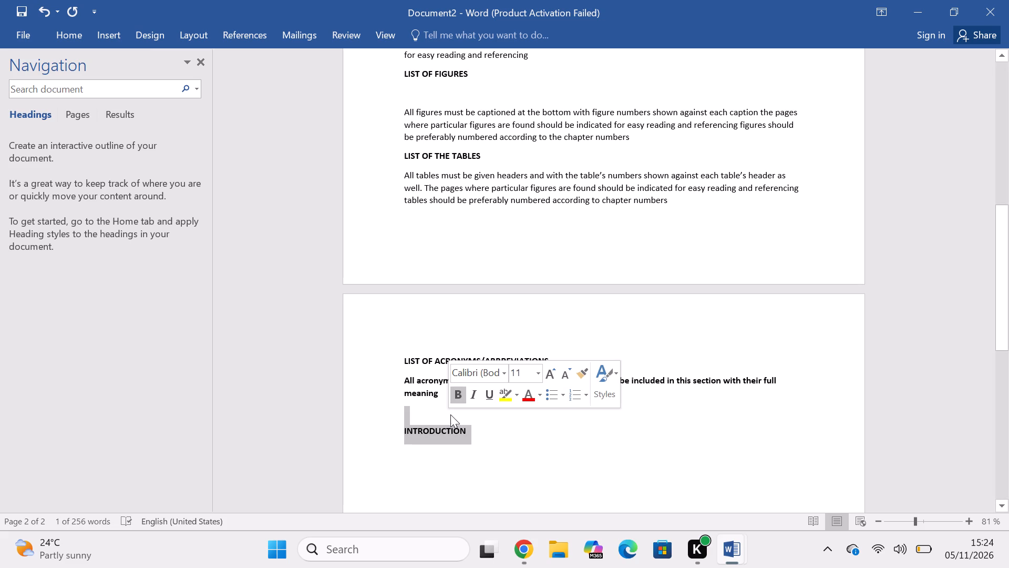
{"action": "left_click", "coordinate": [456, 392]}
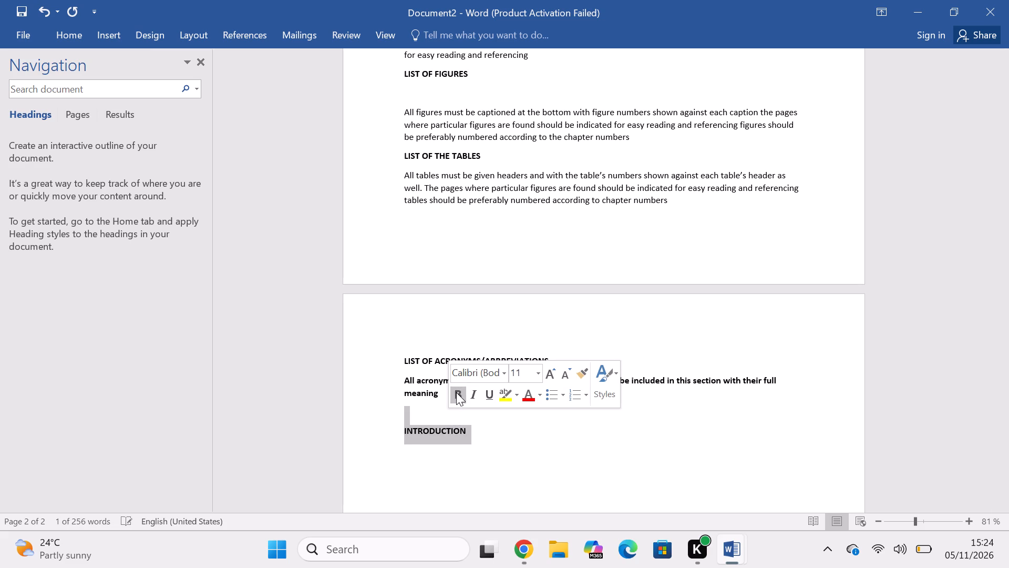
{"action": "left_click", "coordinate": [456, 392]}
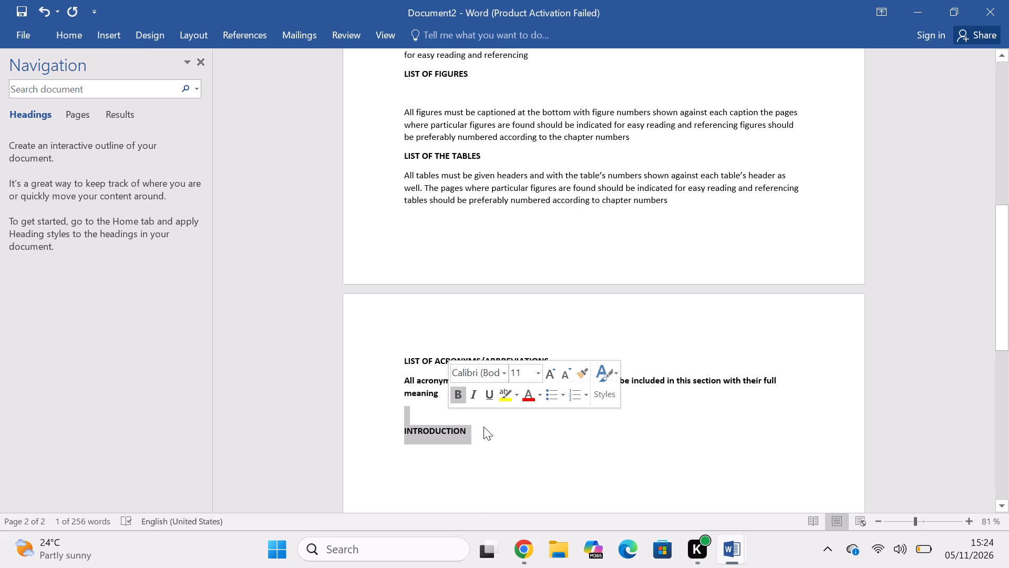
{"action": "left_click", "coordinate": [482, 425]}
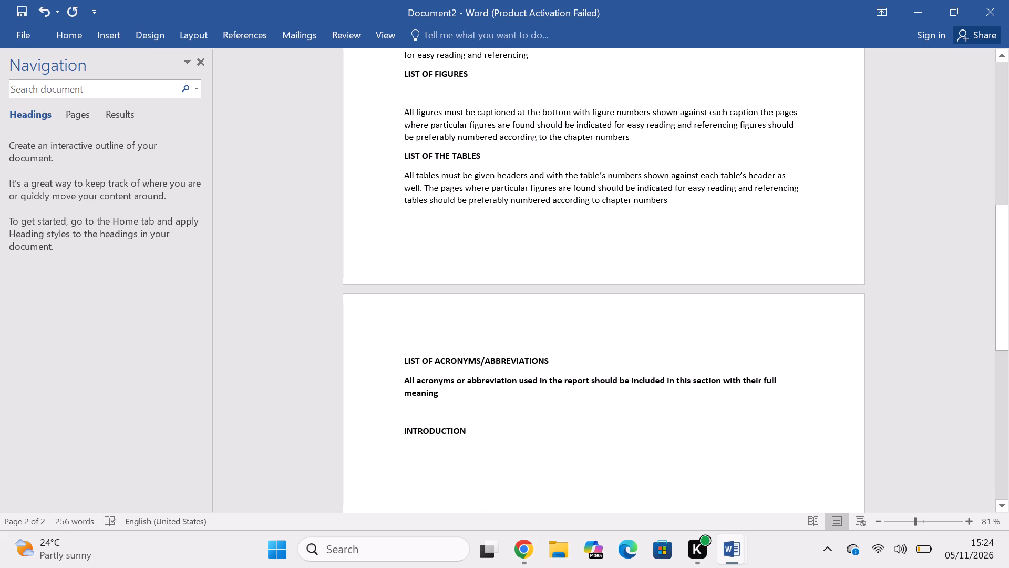
Start a line below the INTRODUCTION heading reading "Background of field attachment progam".
{"action": "key", "text": "Return"}
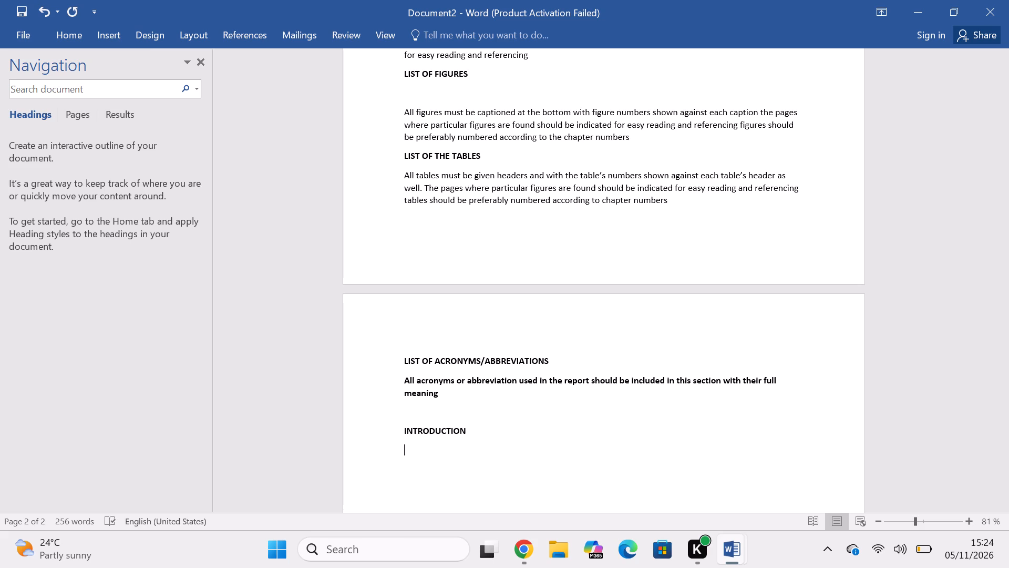
{"action": "type", "text": "ba"}
{"action": "key", "text": "c"}
{"action": "key", "text": "k"}
{"action": "type", "text": "ground"}
{"action": "key", "text": "space"}
{"action": "type", "text": "of field att"}
{"action": "type", "text": "achment"}
{"action": "key", "text": "space"}
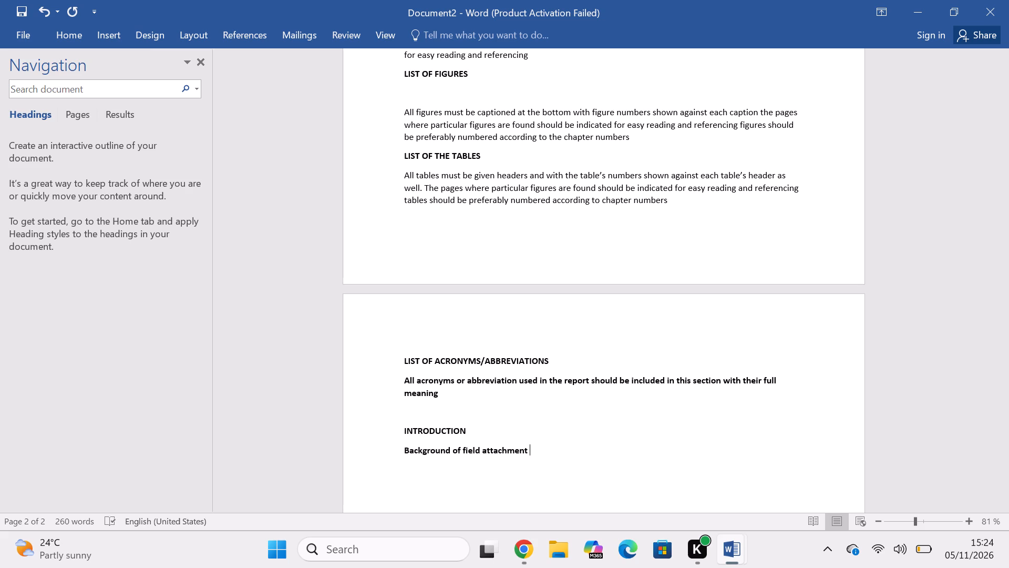
{"action": "type", "text": "pro"}
{"action": "type", "text": "gam"}
{"action": "key", "text": "space"}
Complete the background line with "refer to the brief guiding information hand out".
{"action": "type", "text": "refer to"}
{"action": "key", "text": "space"}
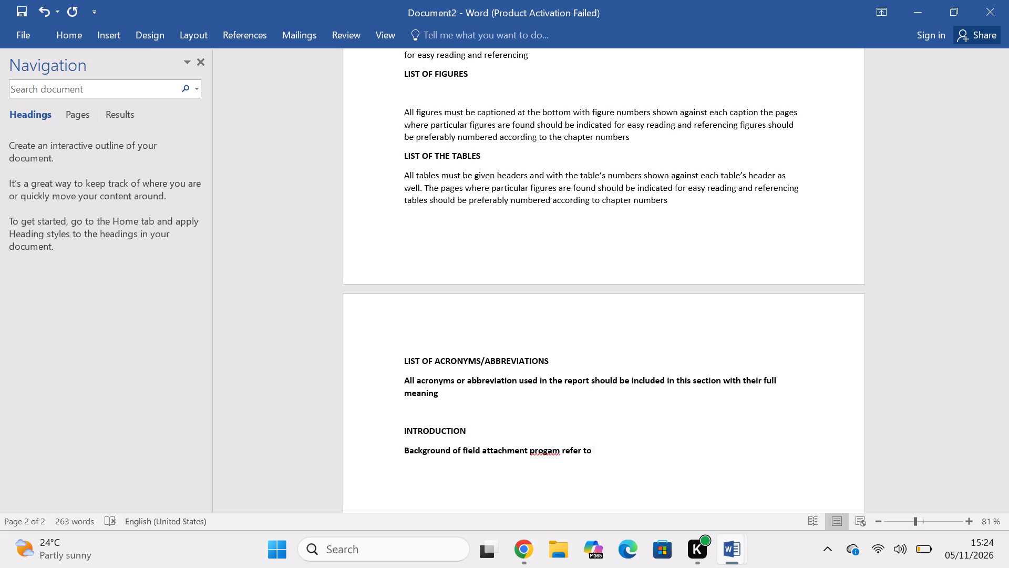
{"action": "type", "text": "the"}
{"action": "key", "text": "space"}
{"action": "type", "text": "brief"}
{"action": "key", "text": "space"}
{"action": "type", "text": "guidi"}
{"action": "type", "text": "ng infor"}
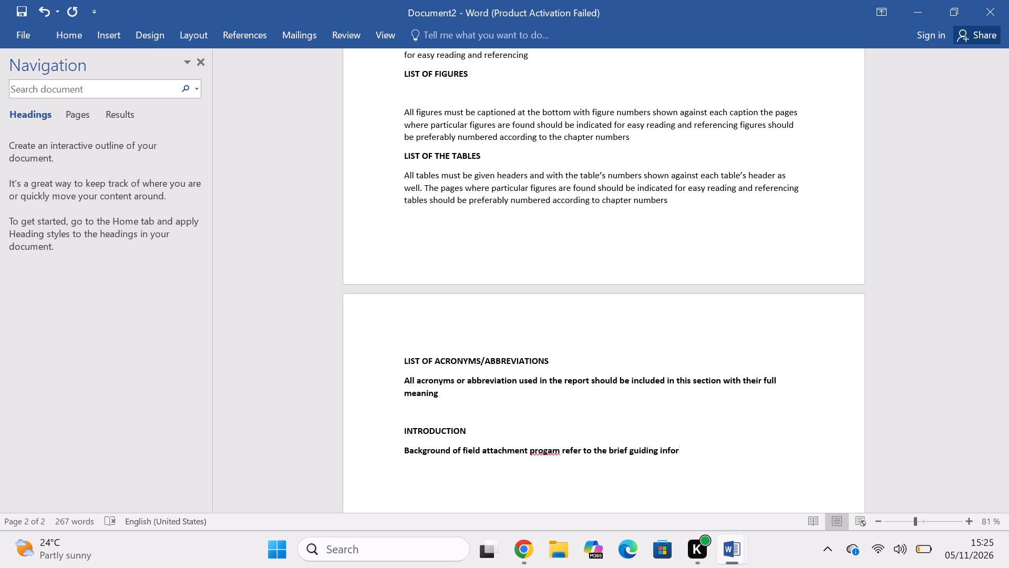
{"action": "type", "text": "mation"}
{"action": "key", "text": "space"}
{"action": "type", "text": "hand"}
{"action": "key", "text": "space"}
{"action": "type", "text": "out"}
Add a new line below the background line reading "Objective of the field attachment".
{"action": "key", "text": "Return"}
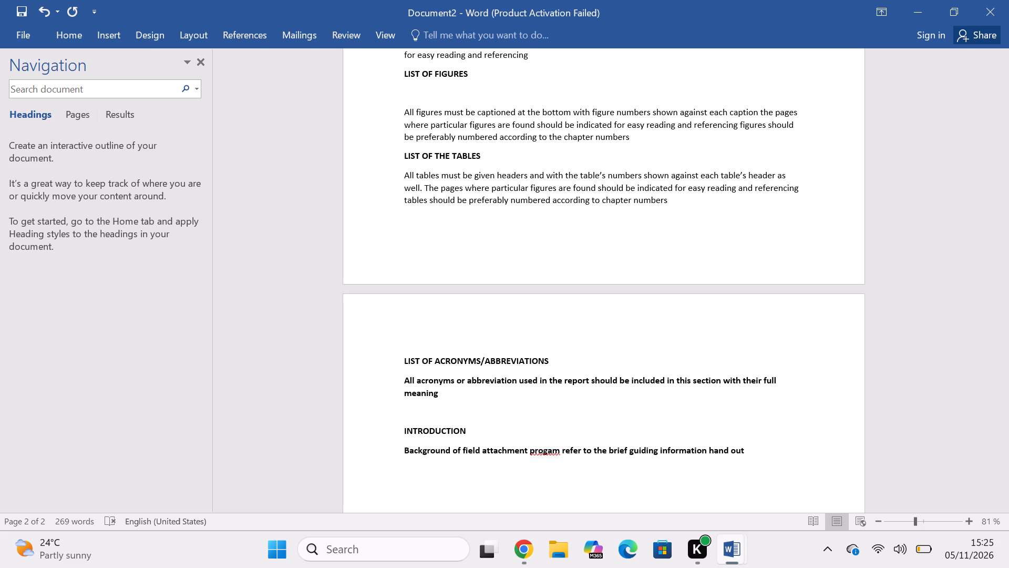
{"action": "type", "text": "objective"}
{"action": "key", "text": "space"}
{"action": "type", "text": "of"}
{"action": "key", "text": "space"}
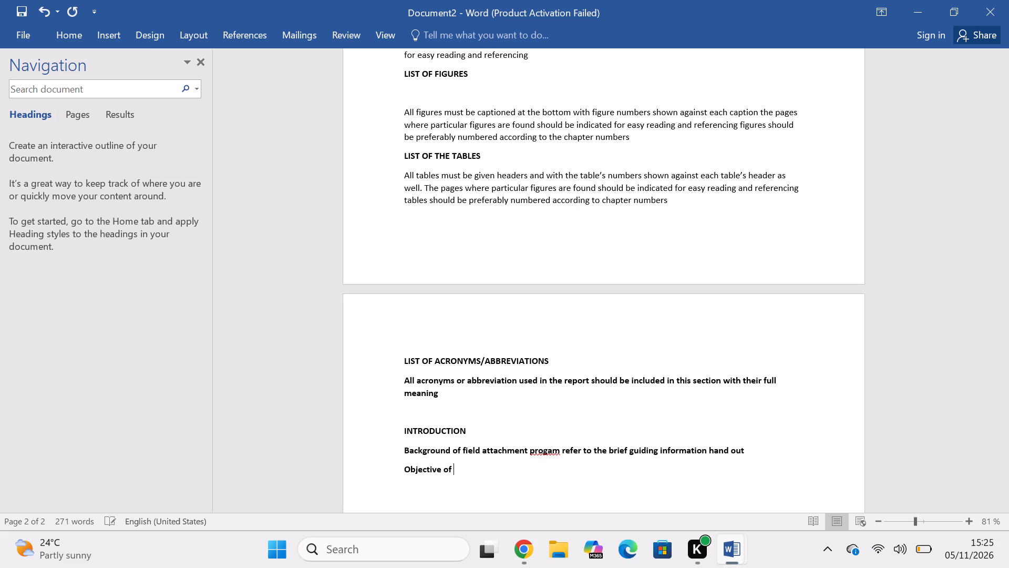
{"action": "type", "text": "the field"}
{"action": "key", "text": "space"}
{"action": "key", "text": "a"}
{"action": "type", "text": "ttachmr"}
{"action": "key", "text": "BackSpace"}
{"action": "type", "text": "ent"}
Add the line "Background of the organization attached to" below the objective line, with "organization" and "attached" as separate words.
{"action": "key", "text": "Return"}
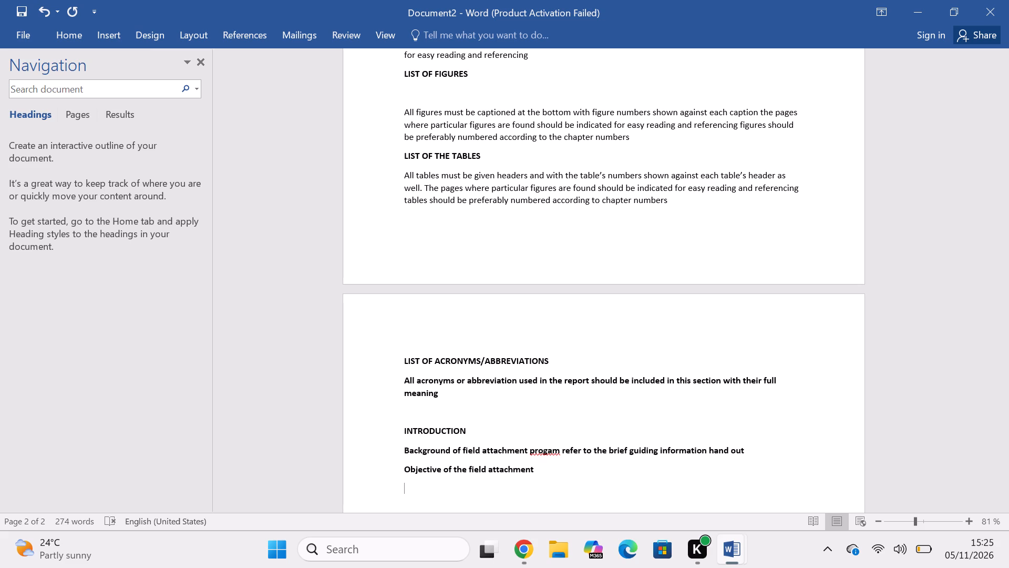
{"action": "type", "text": "backgroun"}
{"action": "type", "text": "d"}
{"action": "key", "text": "space"}
{"action": "type", "text": "of the organization"}
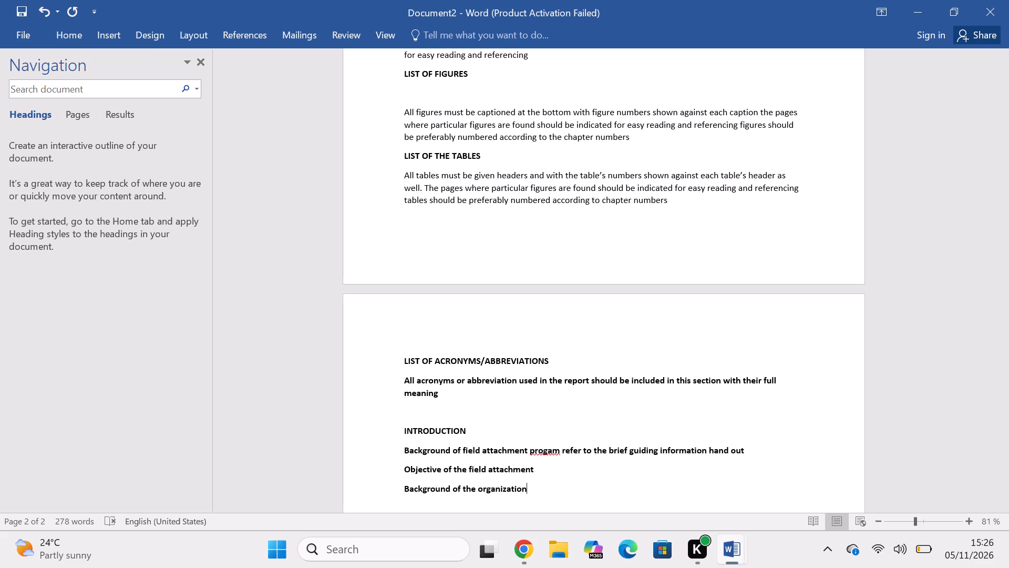
{"action": "type", "text": "attached to"}
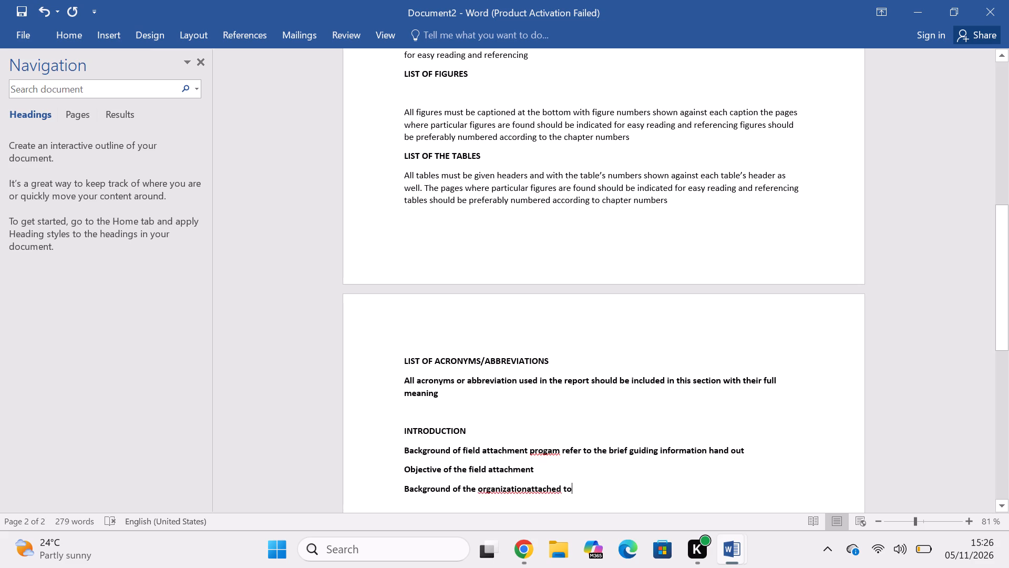
{"action": "left_click_drag", "start_coordinate": [528, 502], "coordinate": [504, 490]}
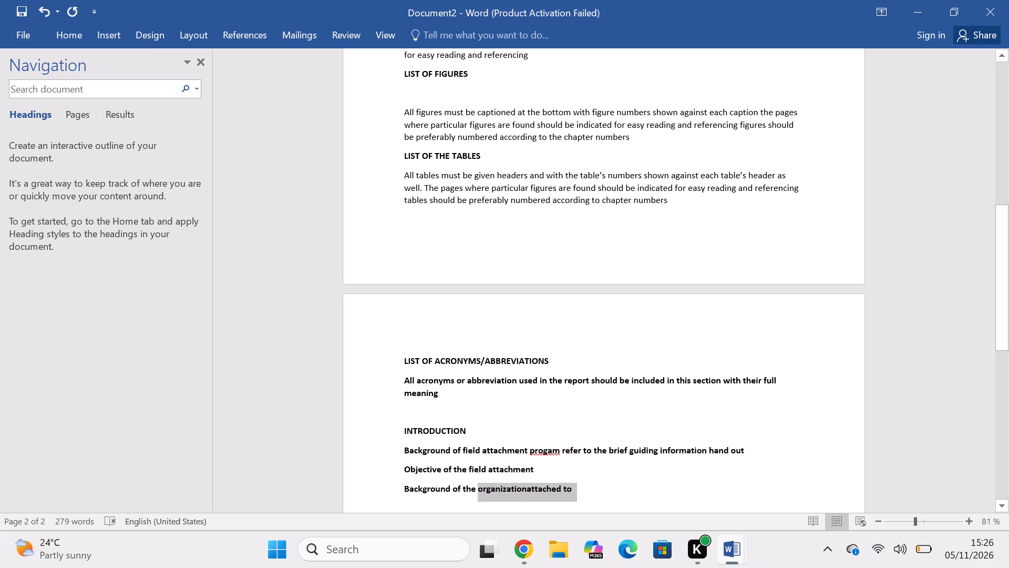
{"action": "left_click_drag", "start_coordinate": [504, 490], "coordinate": [497, 489]}
{"action": "left_click", "coordinate": [496, 488]}
{"action": "right_click", "coordinate": [496, 488]}
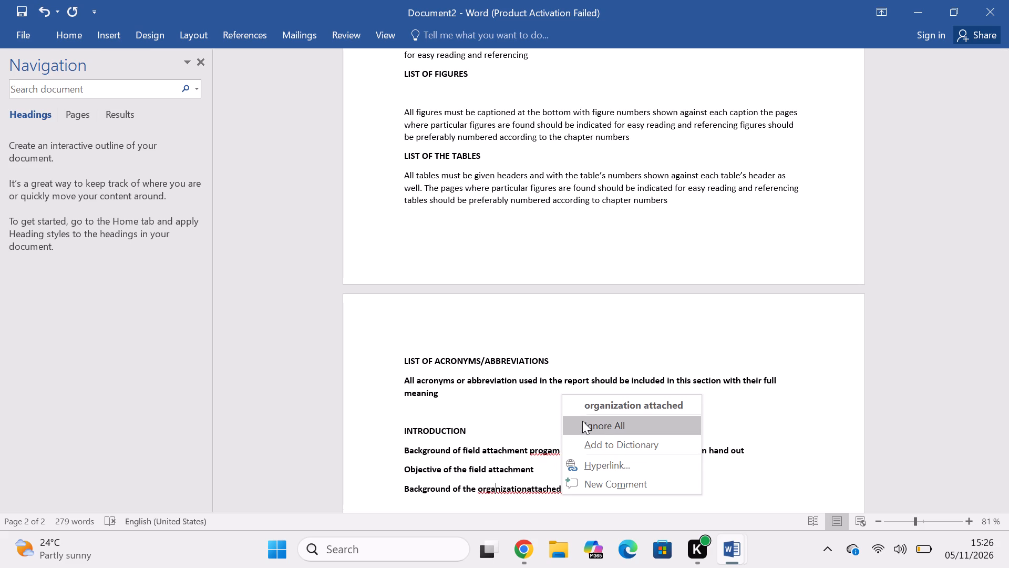
{"action": "left_click", "coordinate": [594, 401]}
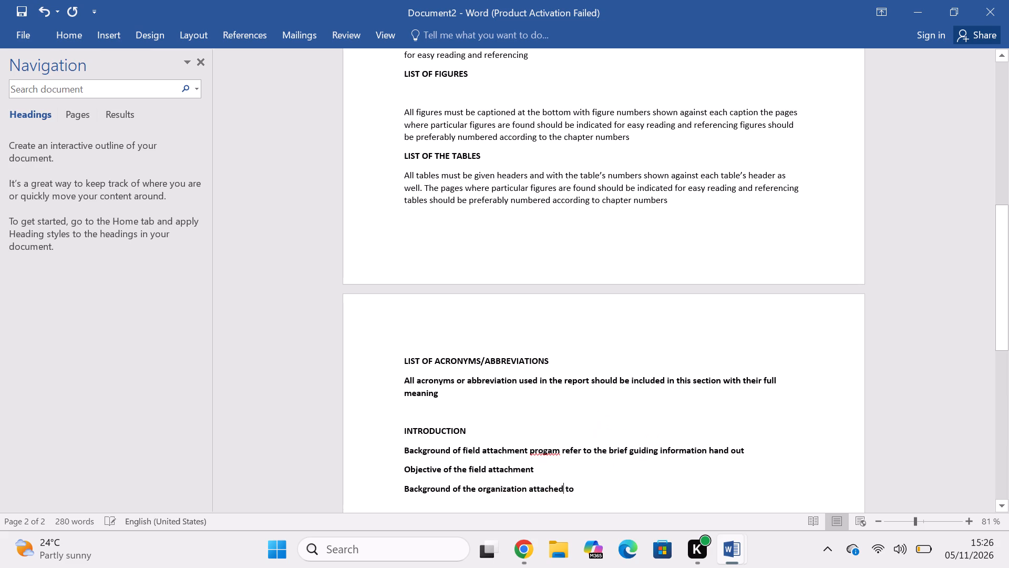
Correct the misspelled word "progam" to "program" in the first line under INTRODUCTION.
{"action": "right_click", "coordinate": [543, 451]}
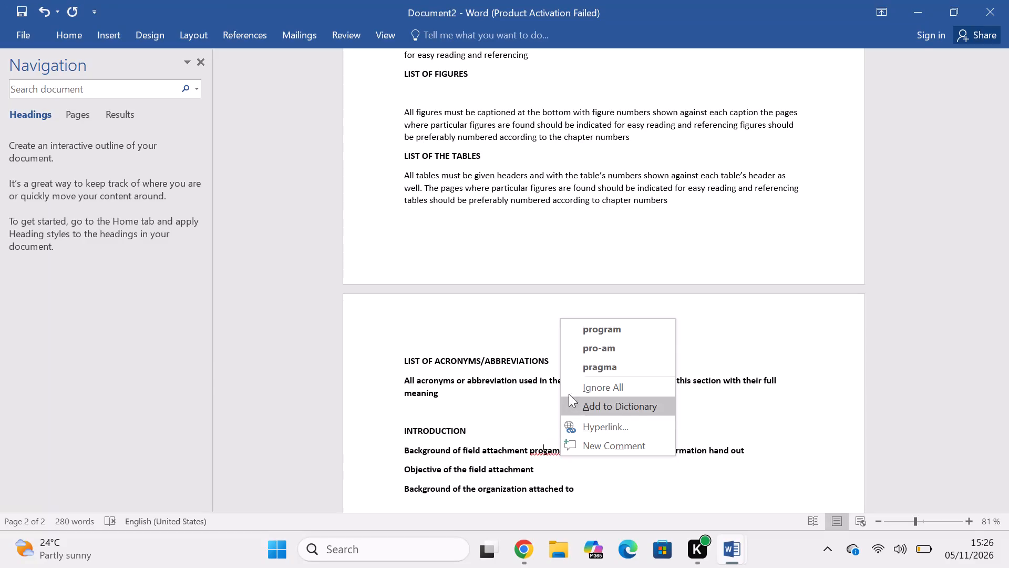
{"action": "left_click", "coordinate": [595, 330]}
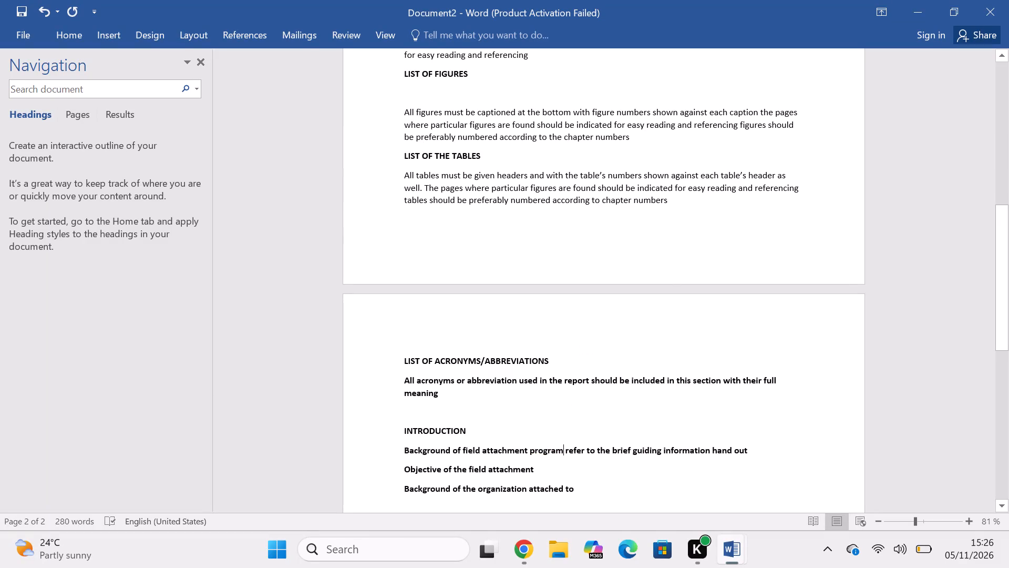
Add the line "Organization structure" below the organization background line, with the word "structure" spelled correctly.
{"action": "left_click", "coordinate": [594, 491]}
{"action": "key", "text": "Return"}
{"action": "type", "text": "organization"}
{"action": "key", "text": "space"}
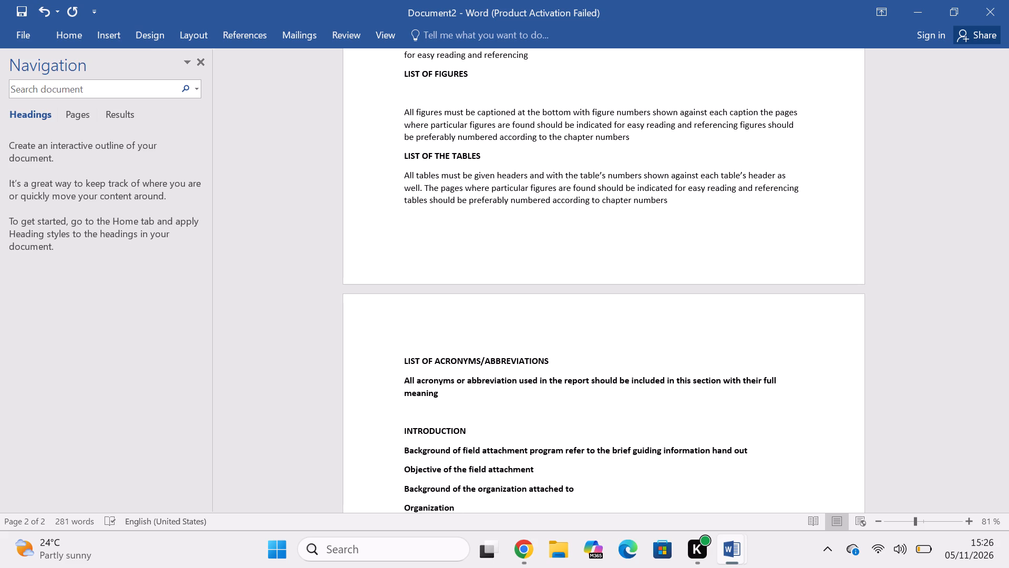
{"action": "type", "text": "str"}
{"action": "key", "text": "u"}
{"action": "type", "text": "ctre"}
{"action": "key", "text": "space"}
{"action": "right_click", "coordinate": [468, 507]}
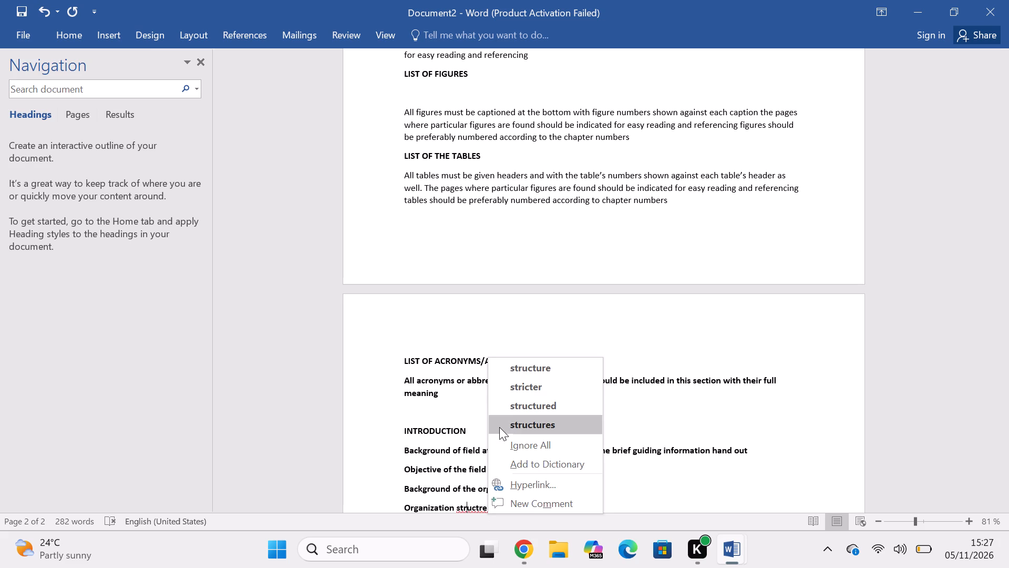
{"action": "left_click", "coordinate": [523, 364]}
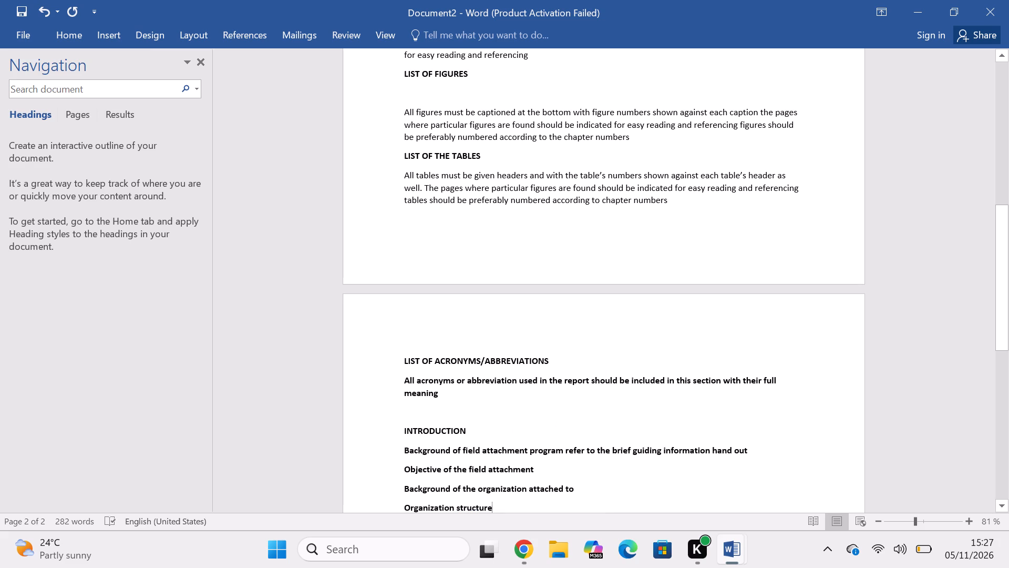
{"action": "key", "text": "space"}
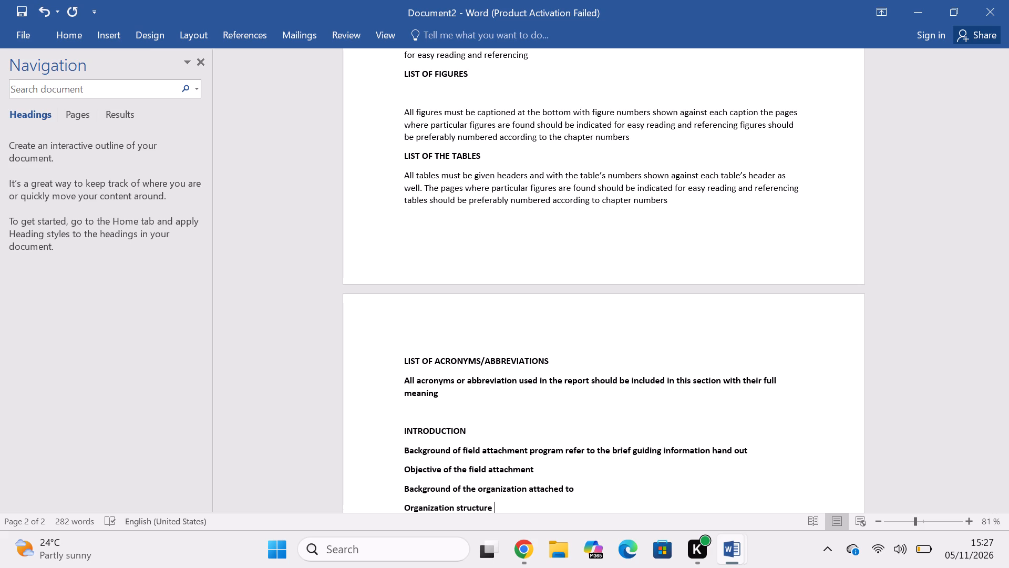
Continue the "Organization structure" line under INTRODUCTION with "of the organization with emphasis".
{"action": "type", "text": "of thr"}
{"action": "key", "text": "BackSpace"}
{"action": "type", "text": "e"}
{"action": "key", "text": "space"}
{"action": "type", "text": "orga"}
{"action": "type", "text": "nization"}
{"action": "key", "text": "space"}
{"action": "type", "text": "with"}
{"action": "key", "text": "space"}
{"action": "type", "text": "emphasis"}
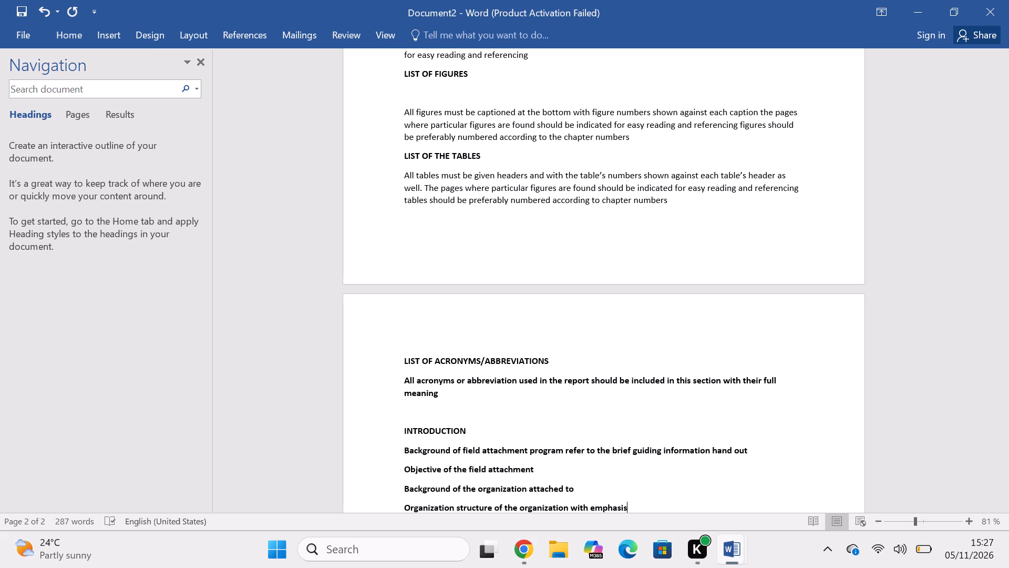
{"action": "key", "text": "space"}
Complete the organization structure line with "on the department where the students are deployed".
{"action": "type", "text": "on the"}
{"action": "key", "text": "space"}
{"action": "type", "text": "depart"}
{"action": "type", "text": "ment"}
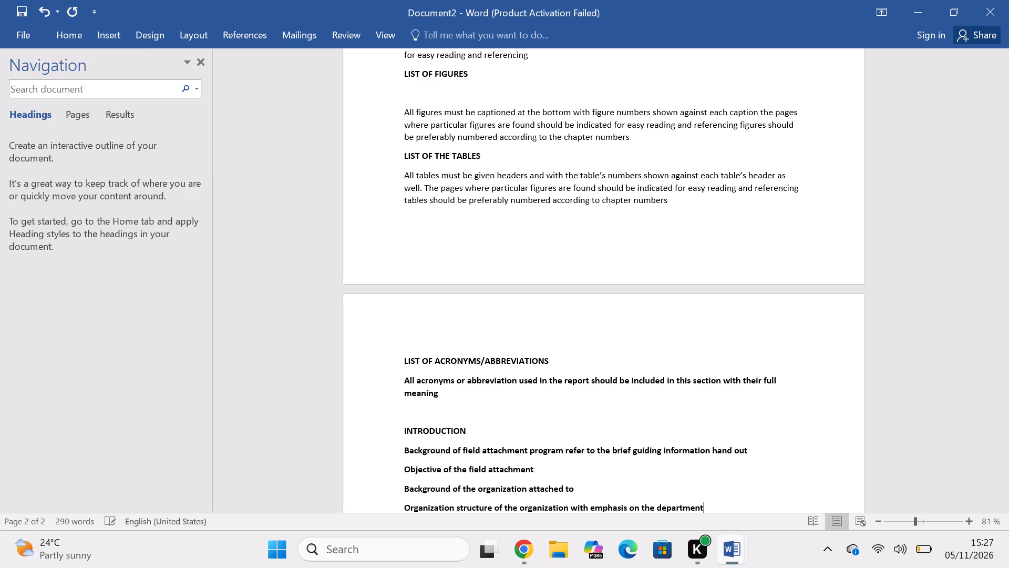
{"action": "key", "text": "space"}
{"action": "type", "text": "whg"}
{"action": "key", "text": "BackSpace"}
{"action": "type", "text": "ere tj"}
{"action": "key", "text": "BackSpace"}
{"action": "type", "text": "he"}
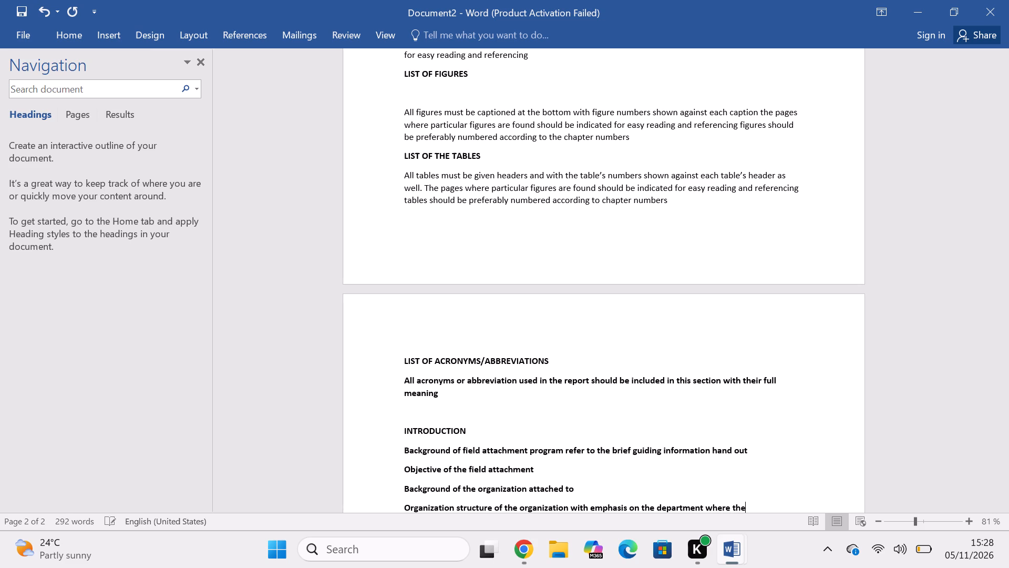
{"action": "key", "text": "space"}
{"action": "type", "text": "student"}
{"action": "type", "text": "s are de"}
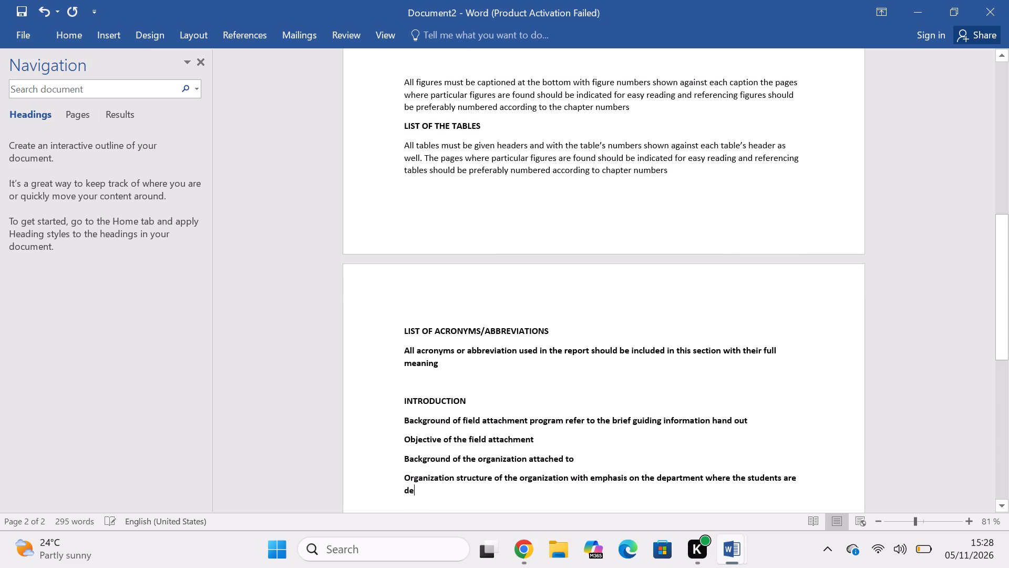
{"action": "type", "text": "ployed"}
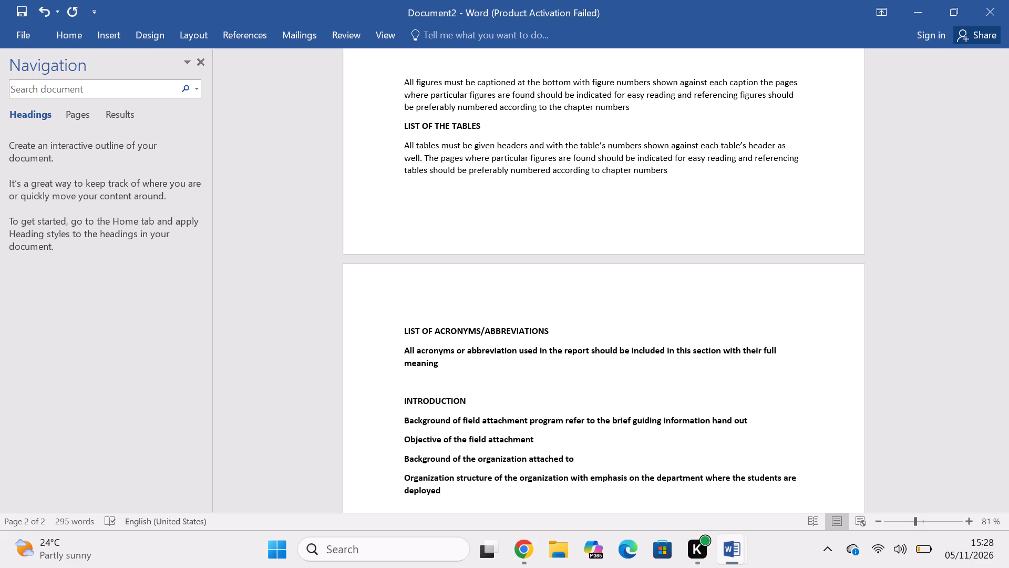
Apply a solid round bullet to the "Background of field attachment program" line under INTRODUCTION.
{"action": "left_click", "coordinate": [401, 421]}
{"action": "left_click", "coordinate": [85, 31]}
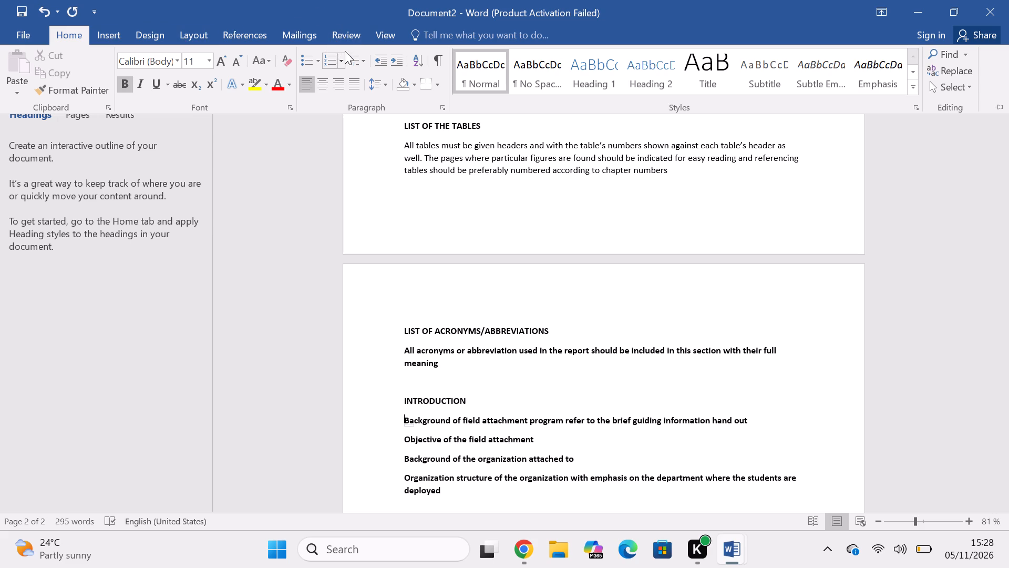
{"action": "left_click", "coordinate": [318, 61]}
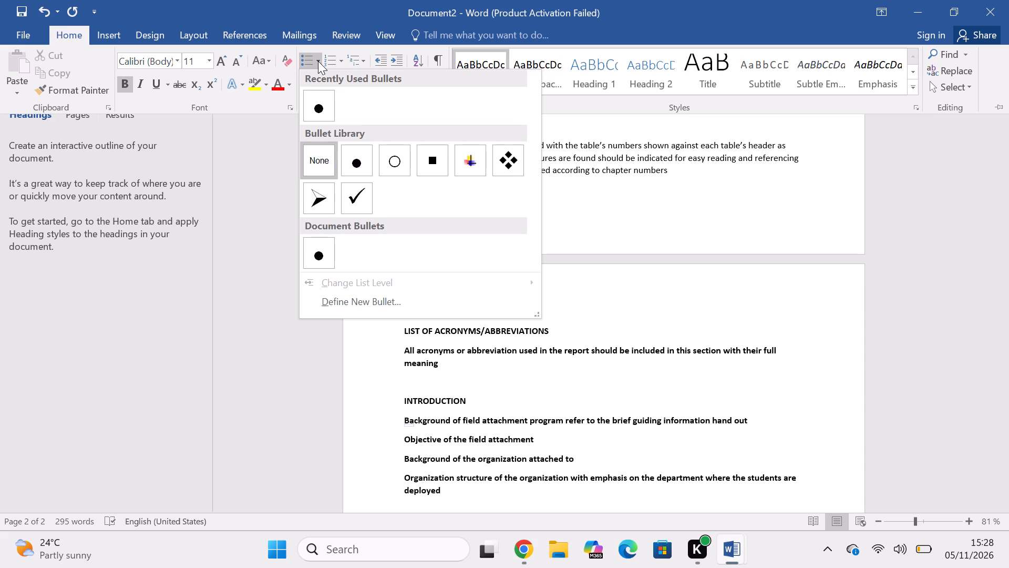
{"action": "left_click", "coordinate": [355, 159]}
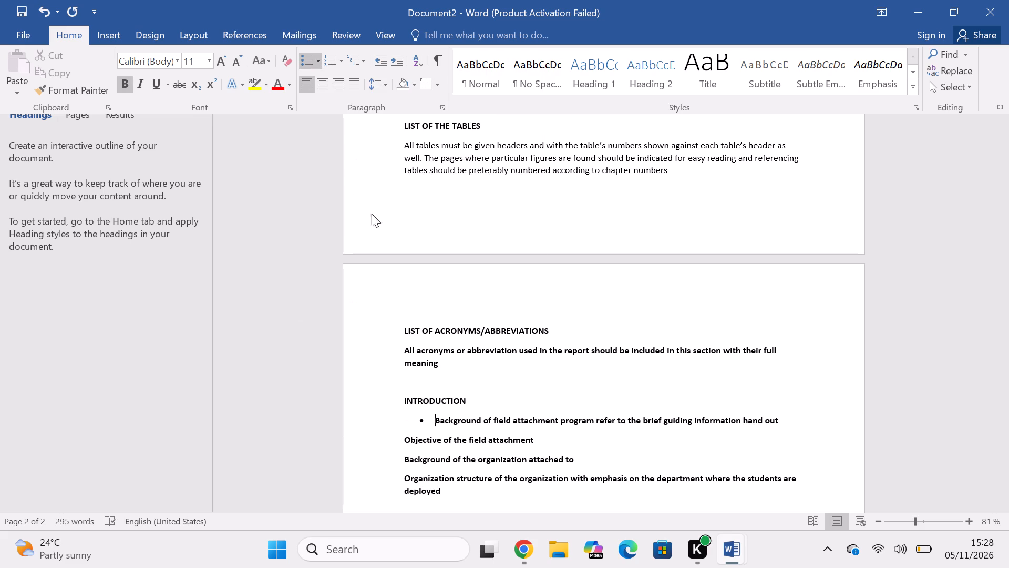
Apply the same round bullet to the "Background of the organization attached to" line.
{"action": "left_click", "coordinate": [397, 459]}
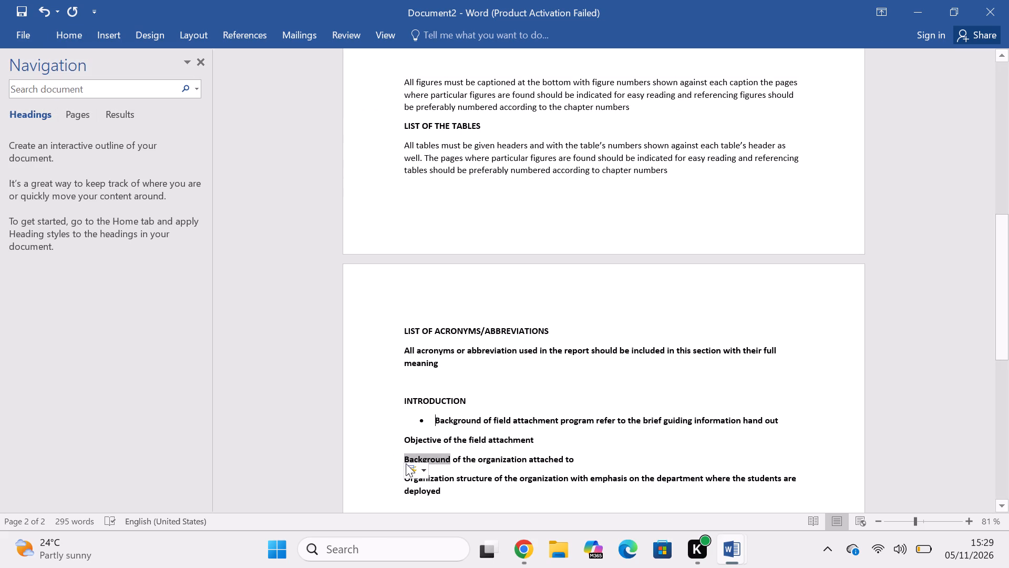
{"action": "double_click", "coordinate": [400, 460]}
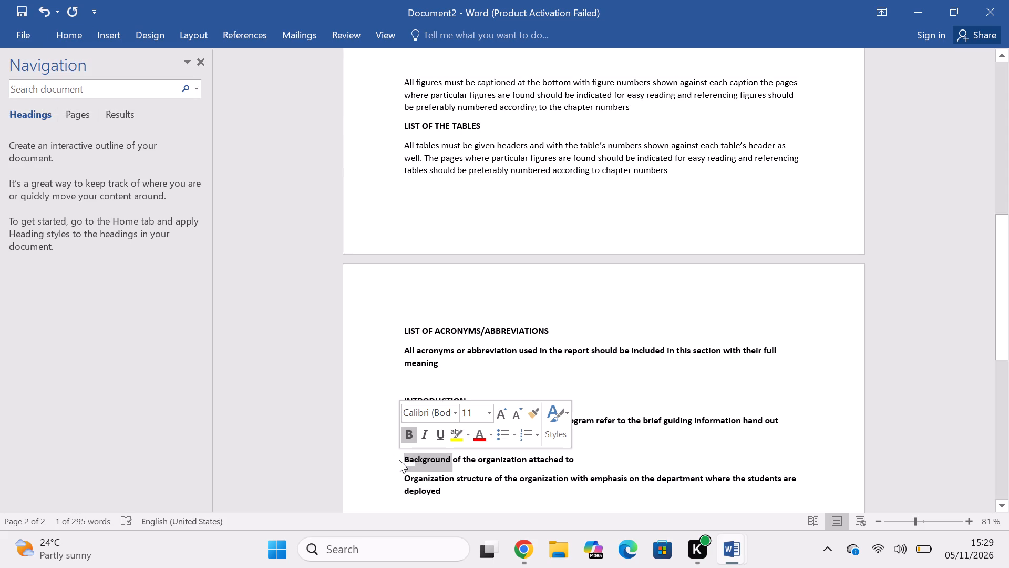
{"action": "double_click", "coordinate": [399, 460]}
{"action": "left_click", "coordinate": [399, 463]}
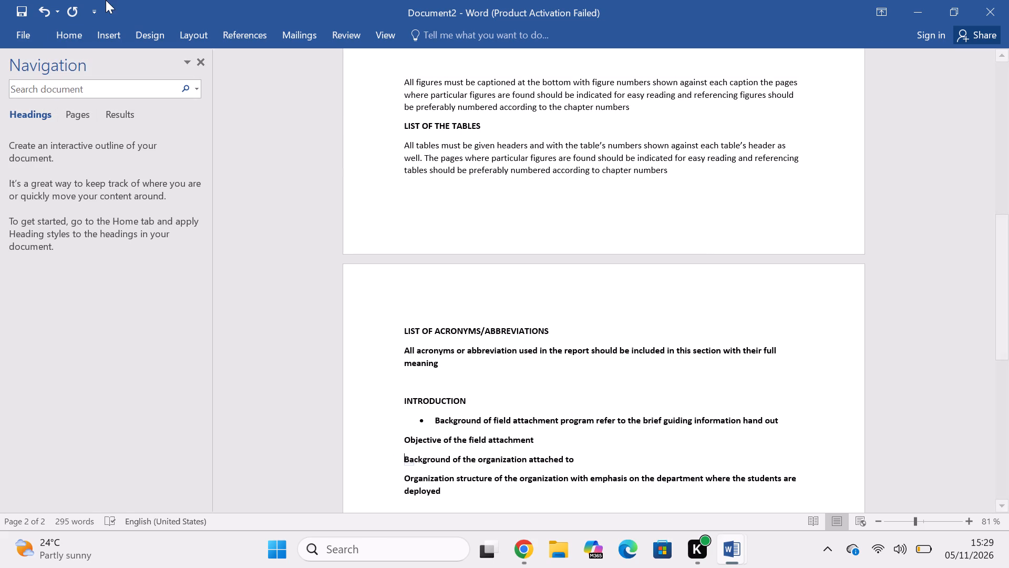
{"action": "left_click", "coordinate": [77, 29]}
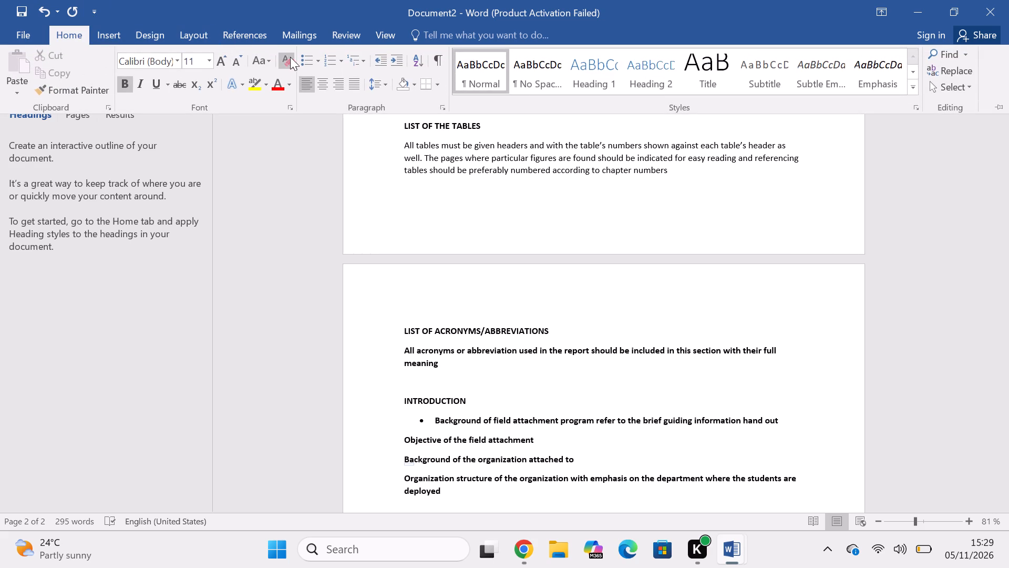
{"action": "left_click", "coordinate": [313, 55]}
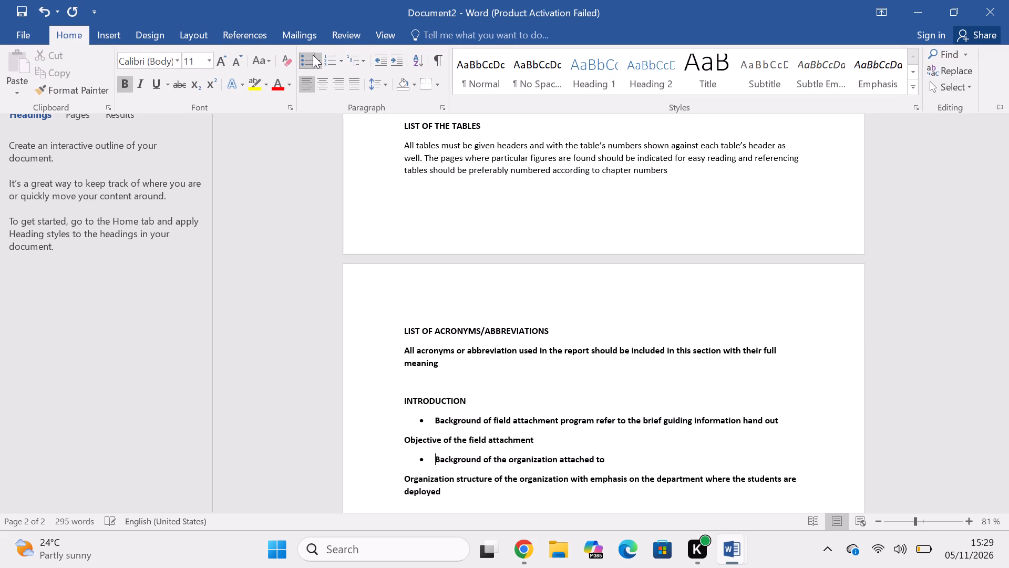
Apply the same round bullet to the "Organization structure of the organization" line.
{"action": "left_click", "coordinate": [396, 476]}
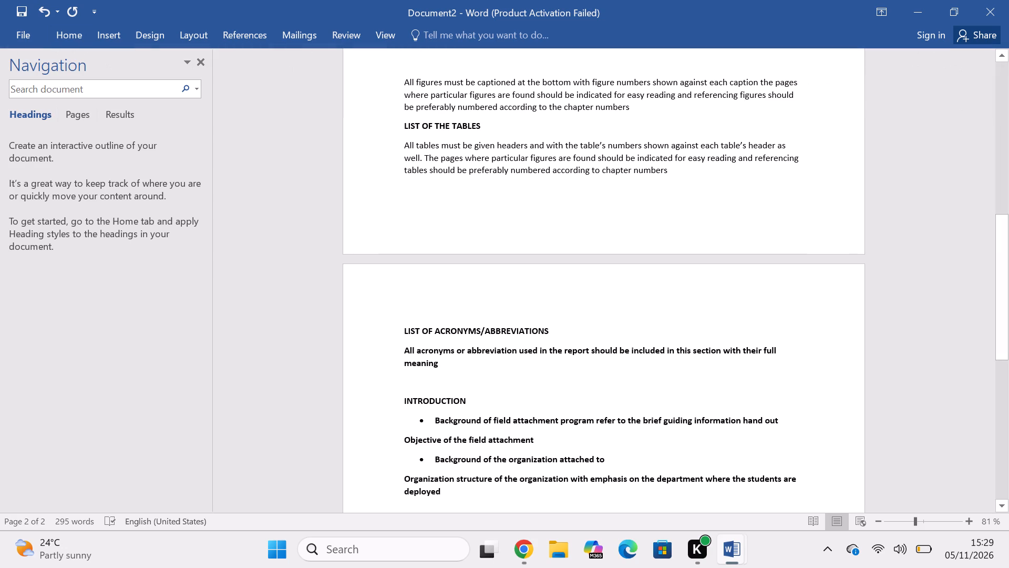
{"action": "left_click", "coordinate": [396, 476]}
{"action": "left_click", "coordinate": [78, 35]}
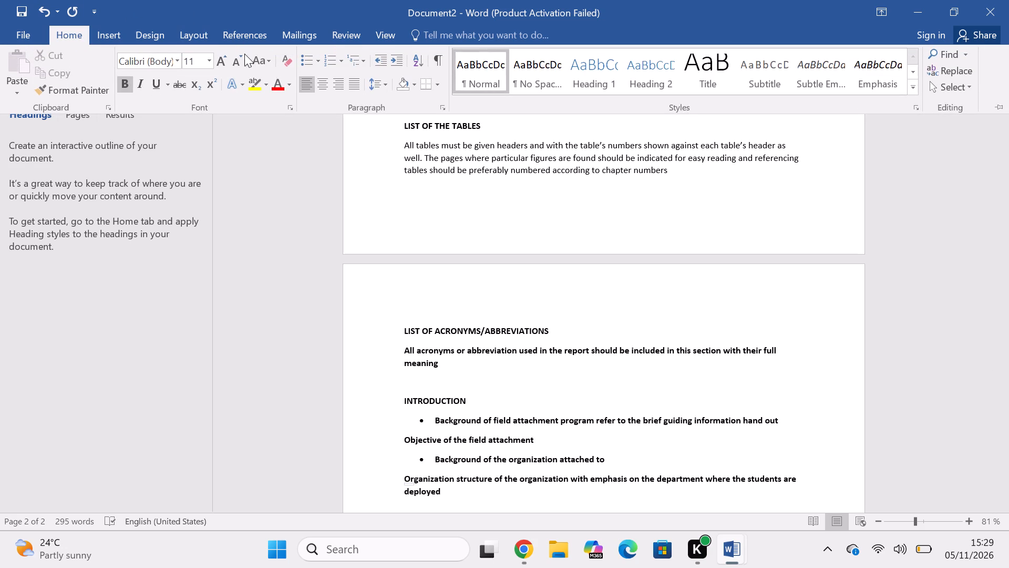
{"action": "left_click", "coordinate": [308, 57]}
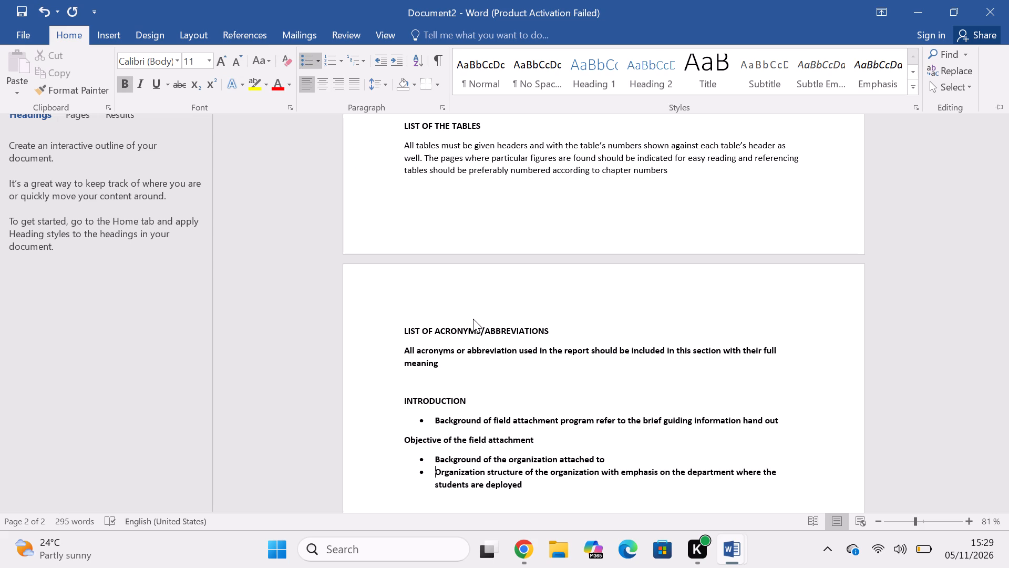
Remove the bold formatting from all four content lines below the INTRODUCTION heading.
{"action": "left_click", "coordinate": [529, 482]}
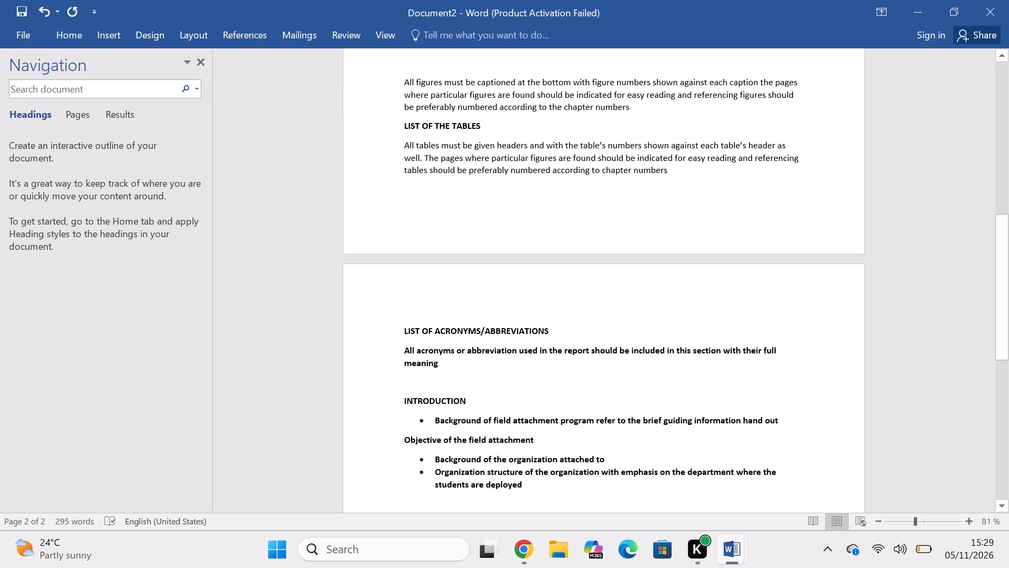
{"action": "left_click", "coordinate": [525, 484]}
{"action": "right_click_drag", "start_coordinate": [525, 484], "coordinate": [406, 507]}
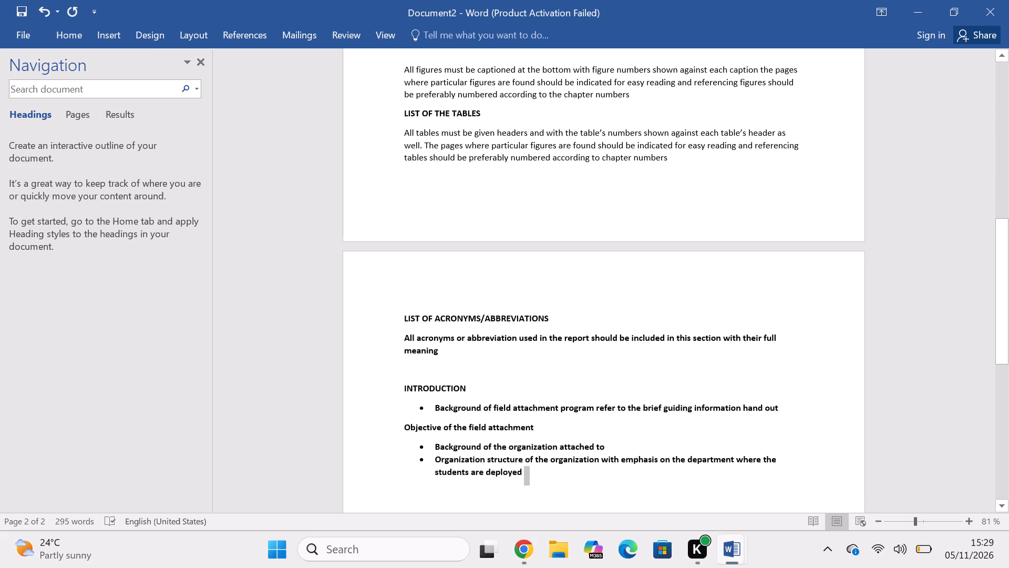
{"action": "right_click_drag", "start_coordinate": [406, 507], "coordinate": [449, 438]}
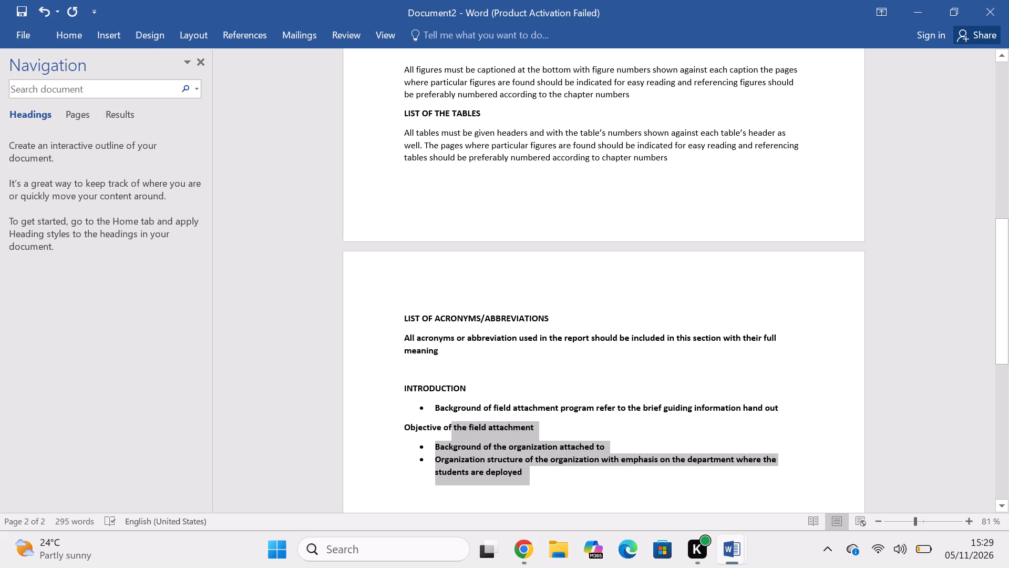
{"action": "right_click_drag", "start_coordinate": [449, 438], "coordinate": [420, 425]}
{"action": "right_click_drag", "start_coordinate": [420, 425], "coordinate": [416, 415]}
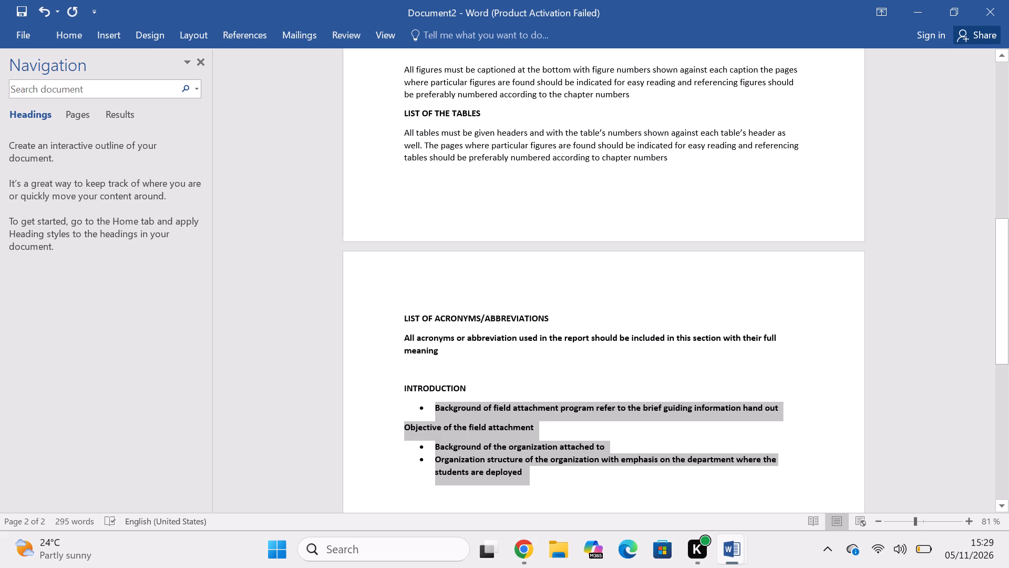
{"action": "right_click_drag", "start_coordinate": [416, 415], "coordinate": [413, 417]}
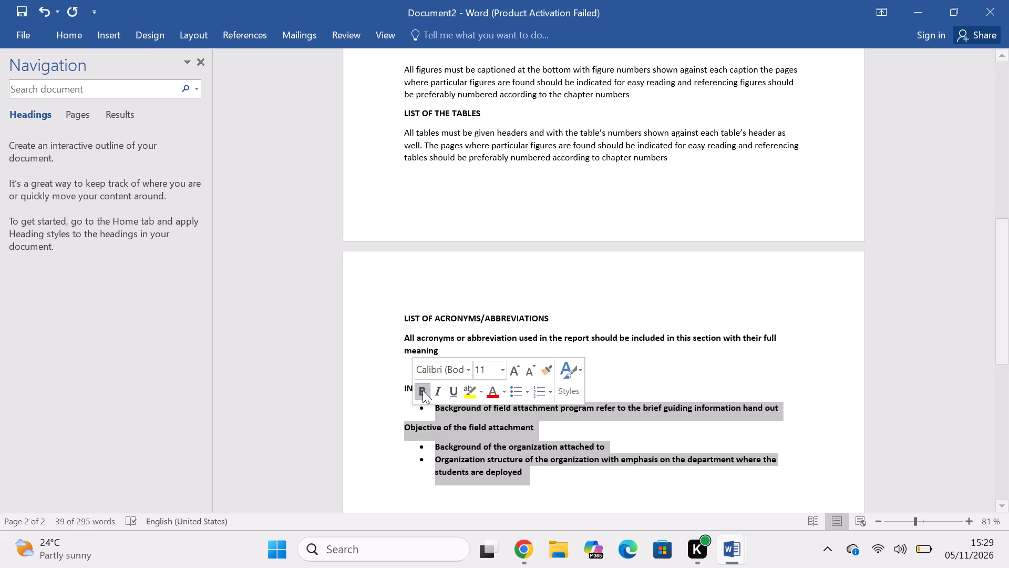
{"action": "left_click", "coordinate": [423, 390]}
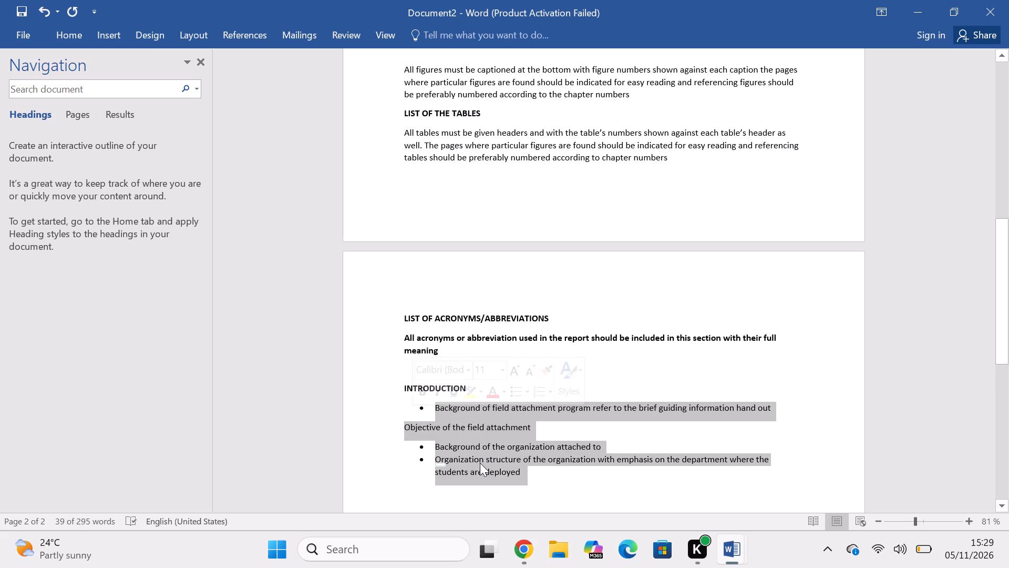
Remove the bold formatting from the description sentence under the LIST OF ACRONYMS/ABBREVIATIONS heading.
{"action": "double_click", "coordinate": [536, 469]}
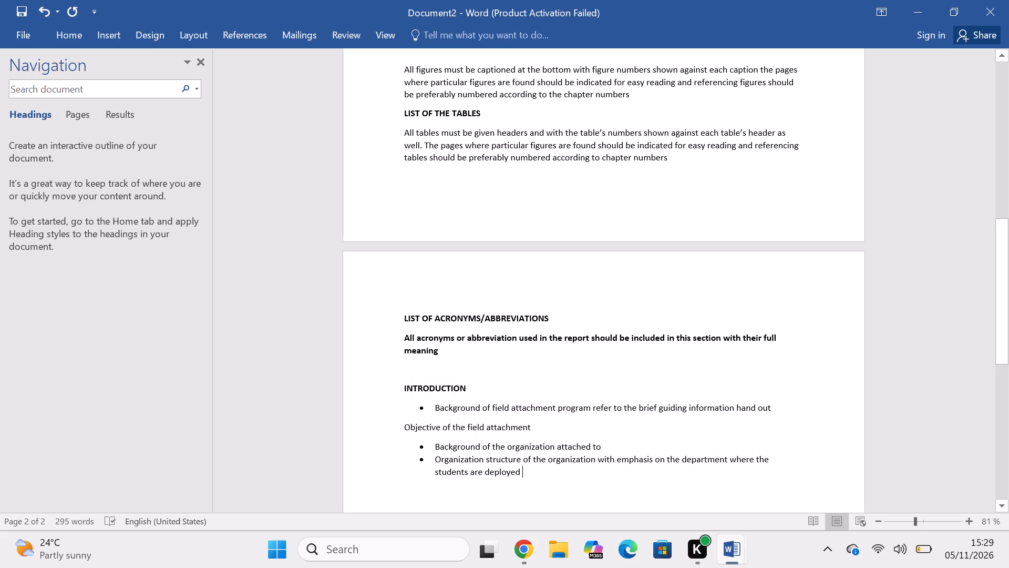
{"action": "left_click", "coordinate": [445, 348]}
{"action": "right_click_drag", "start_coordinate": [445, 348], "coordinate": [429, 352]}
{"action": "right_click_drag", "start_coordinate": [429, 352], "coordinate": [392, 333]}
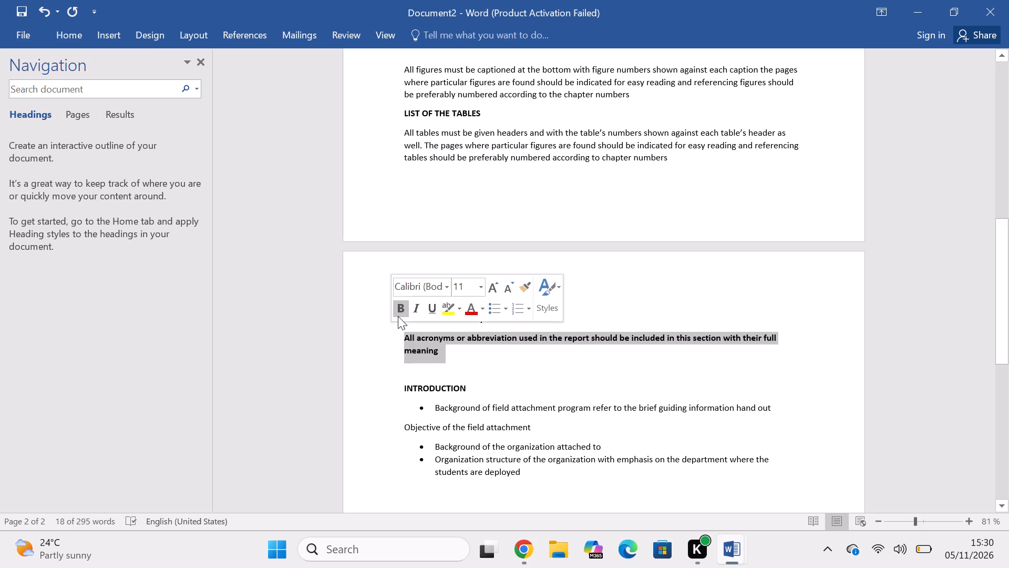
{"action": "left_click", "coordinate": [400, 308]}
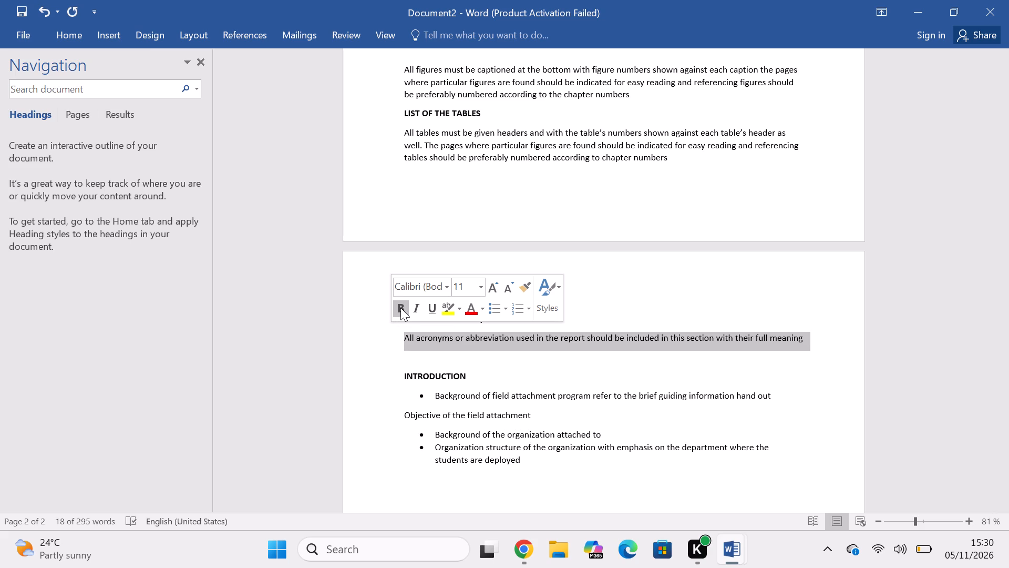
{"action": "left_click", "coordinate": [471, 360]}
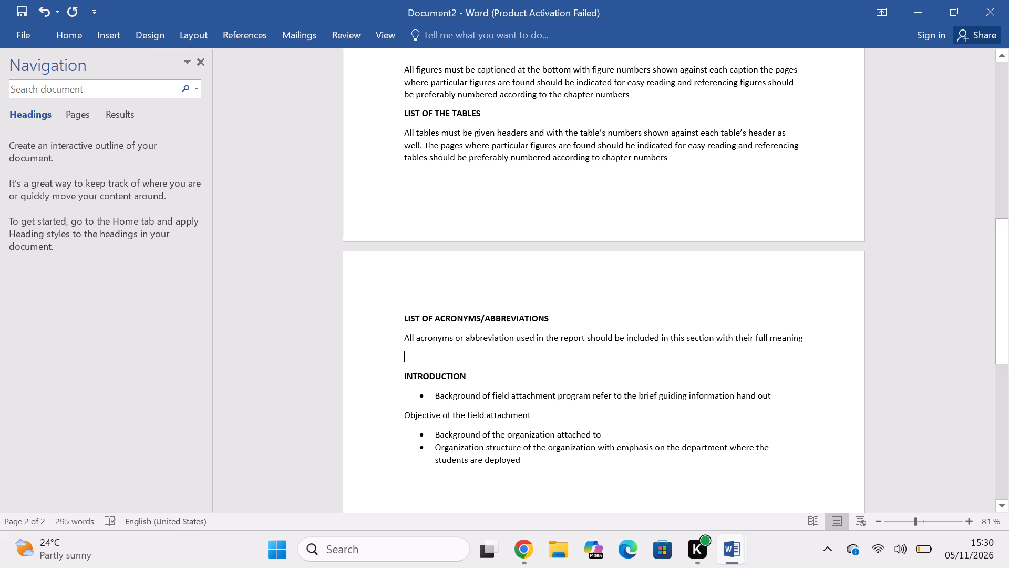
Add the bullet "Major activities and focus of the department" after the organization structure bullet under INTRODUCTION.
{"action": "double_click", "coordinate": [523, 458]}
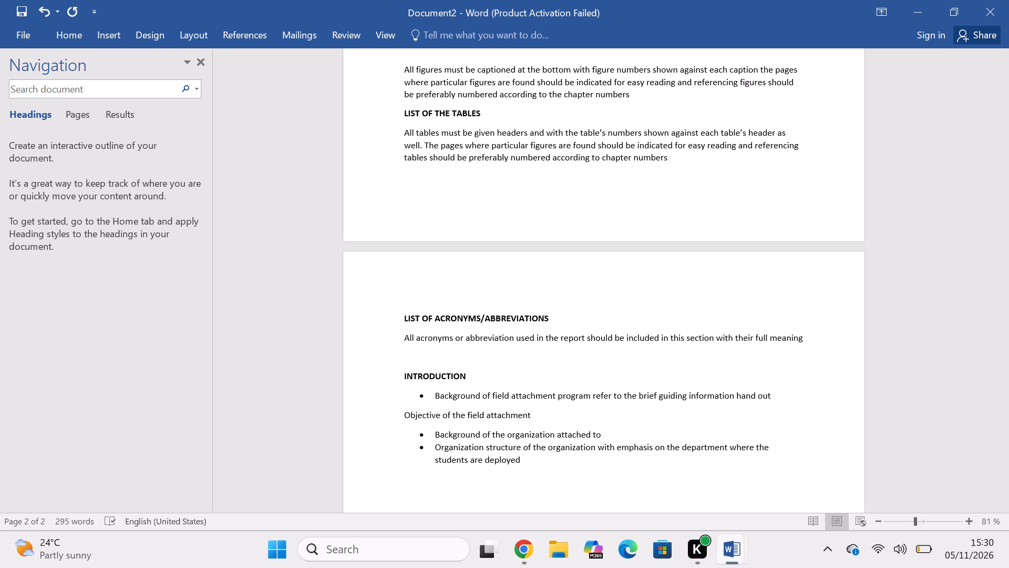
{"action": "key", "text": "Return"}
{"action": "type", "text": "major"}
{"action": "key", "text": "space"}
{"action": "type", "text": "activities"}
{"action": "key", "text": "space"}
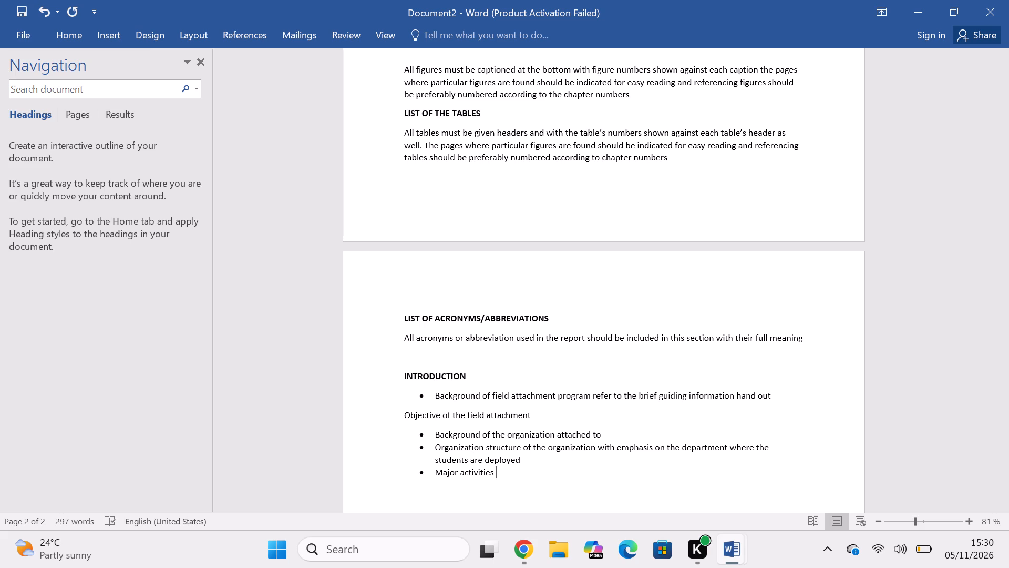
{"action": "type", "text": "and"}
{"action": "key", "text": "space"}
{"action": "type", "text": "fo"}
{"action": "type", "text": "cus"}
{"action": "key", "text": "space"}
{"action": "type", "text": "of the"}
{"action": "key", "text": "space"}
{"action": "type", "text": "dep"}
{"action": "type", "text": "artment"}
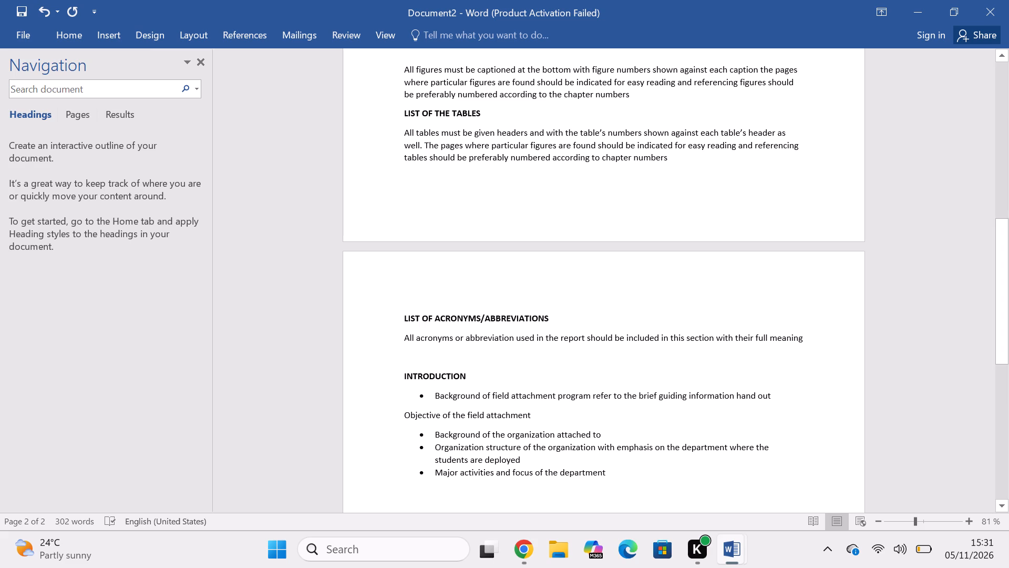
{"action": "left_click", "coordinate": [610, 479]}
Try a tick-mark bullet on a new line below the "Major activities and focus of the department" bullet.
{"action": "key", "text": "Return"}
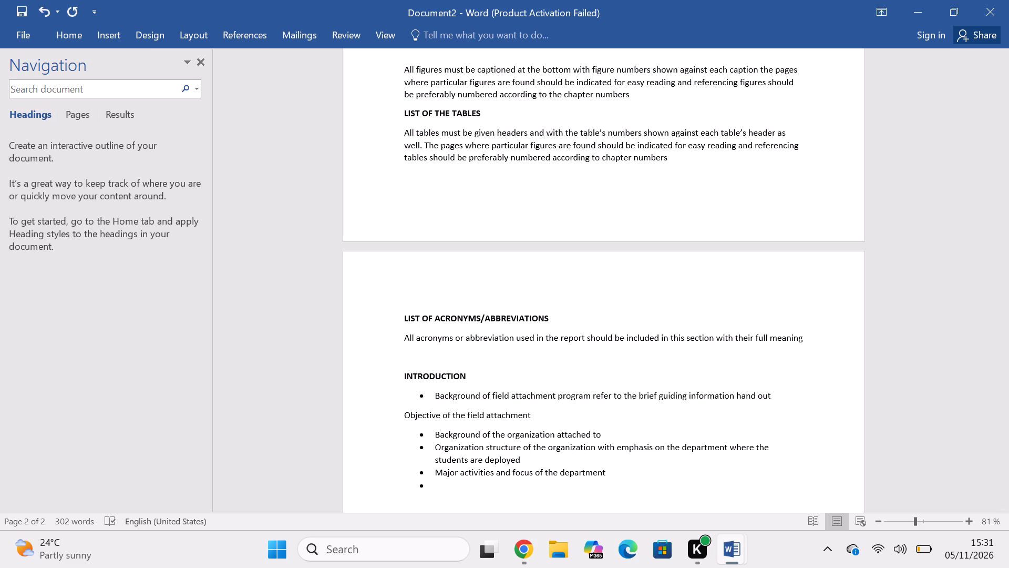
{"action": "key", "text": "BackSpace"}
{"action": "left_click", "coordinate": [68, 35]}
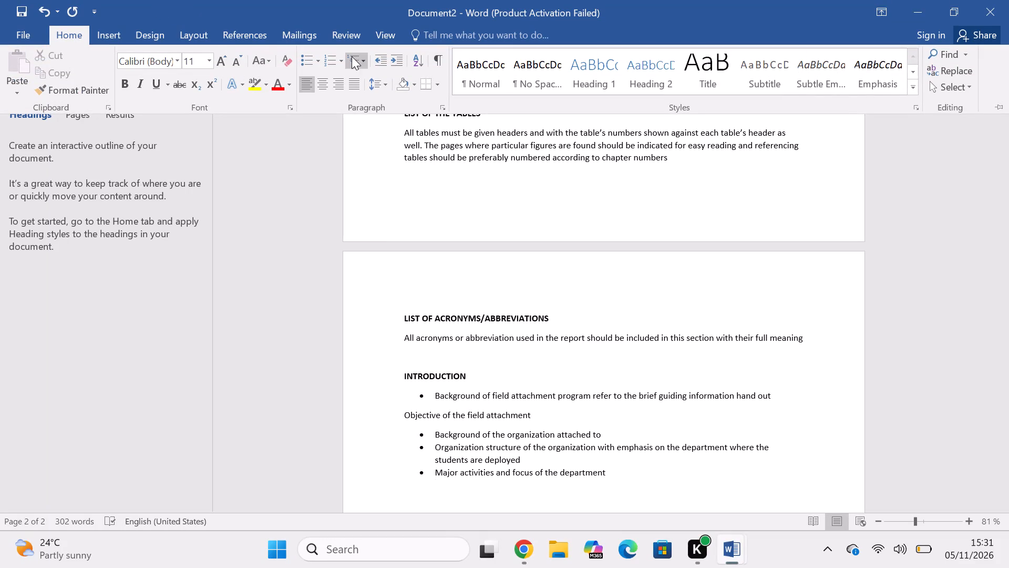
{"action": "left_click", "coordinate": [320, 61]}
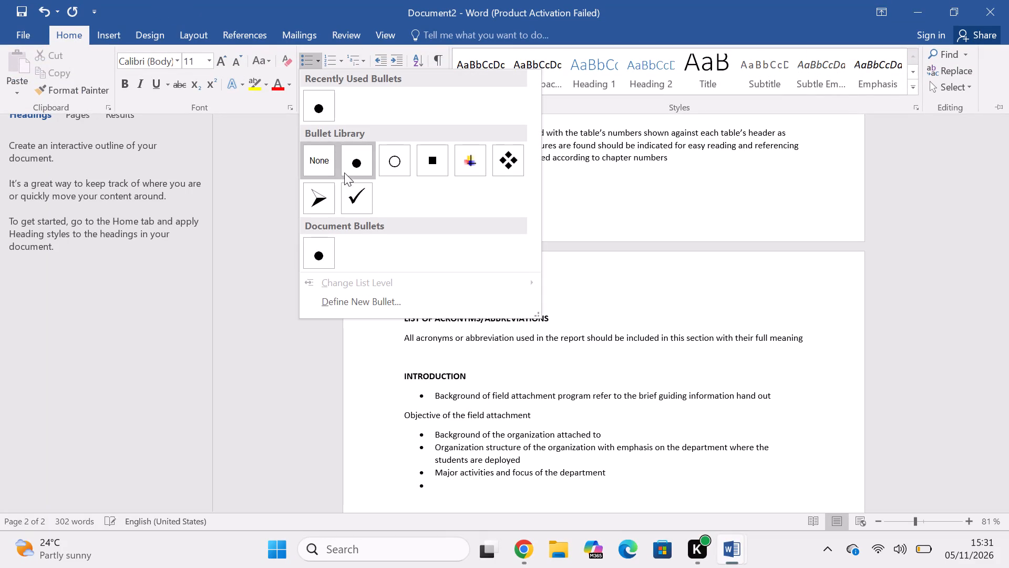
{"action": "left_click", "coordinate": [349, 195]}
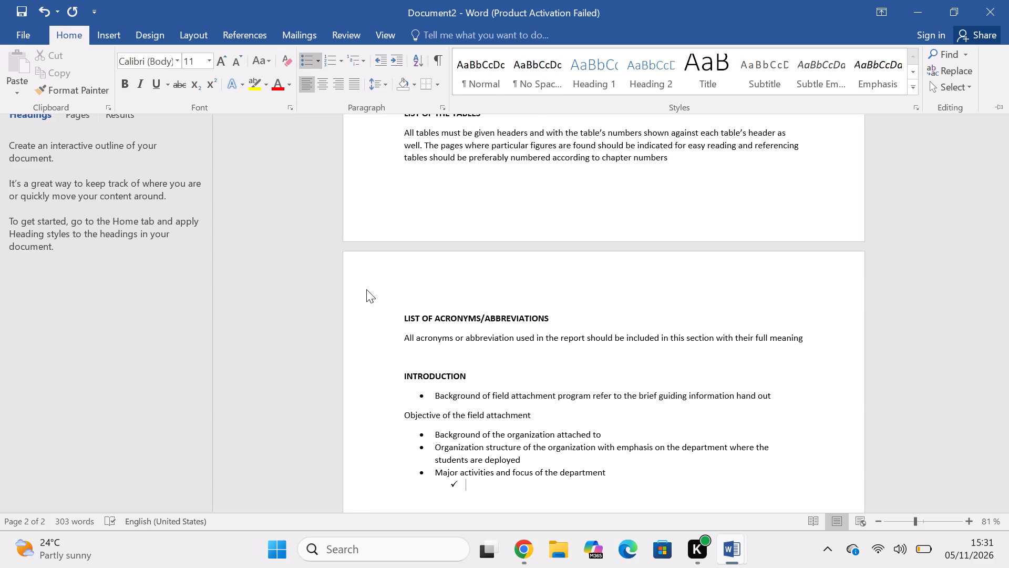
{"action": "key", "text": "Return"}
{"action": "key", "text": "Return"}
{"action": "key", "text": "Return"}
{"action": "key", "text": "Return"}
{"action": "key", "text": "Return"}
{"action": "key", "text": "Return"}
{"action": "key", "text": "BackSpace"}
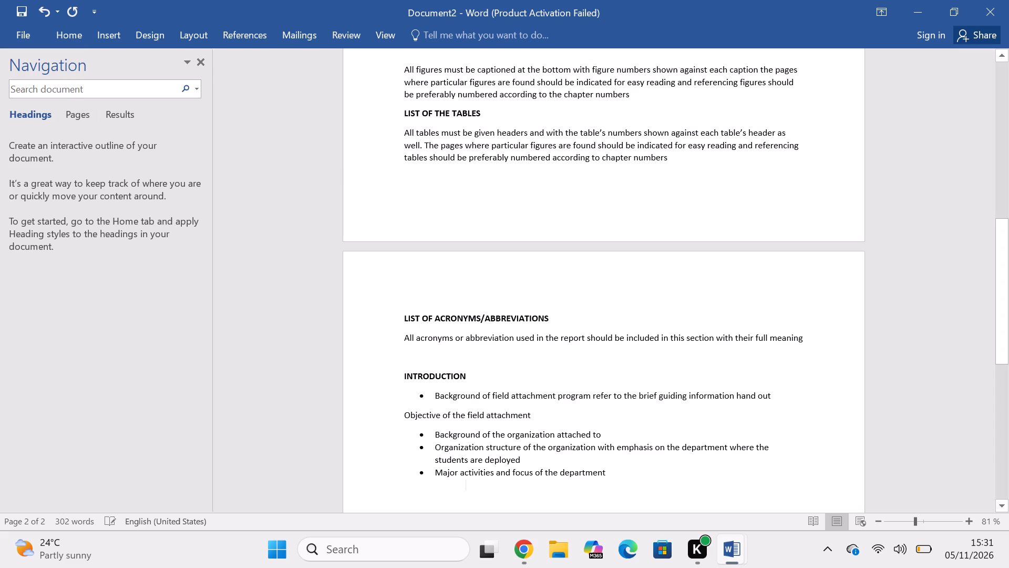
Leave blank space below the INTRODUCTION bullets and enter the heading "EXPERIENCE".
{"action": "key", "text": "Return"}
{"action": "key", "text": "Return"}
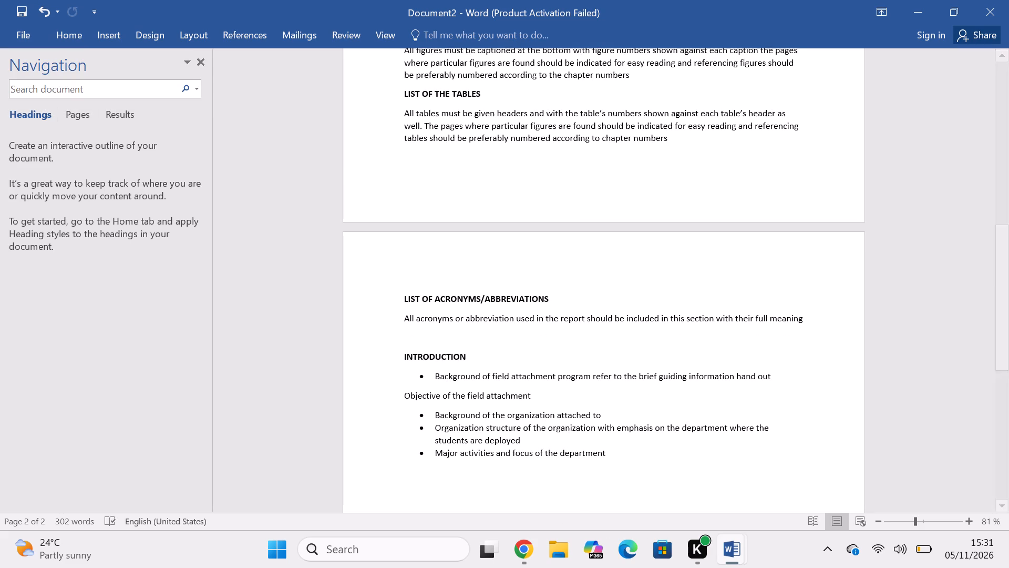
{"action": "type", "text": "EXPER"}
{"action": "type", "text": "IE"}
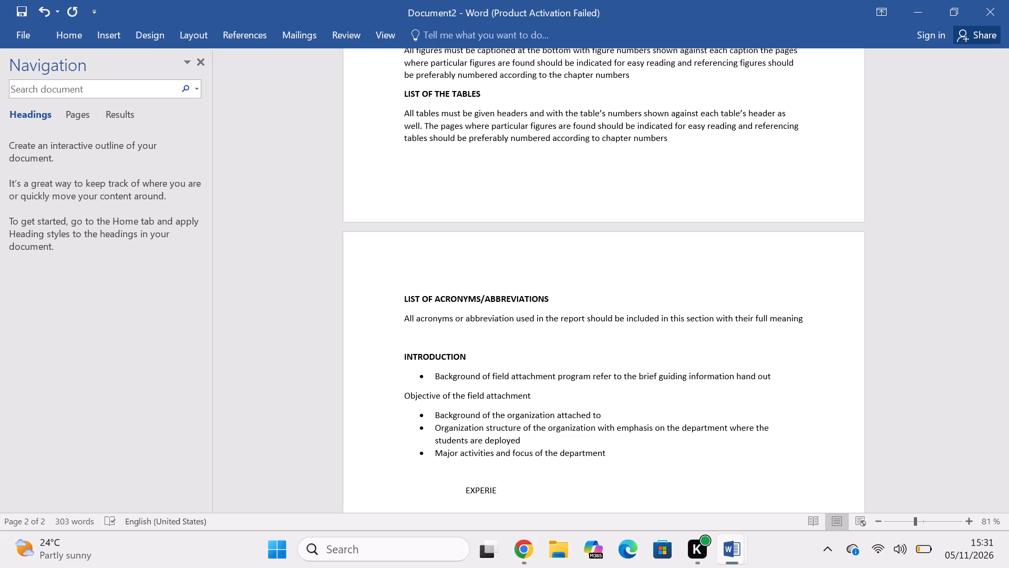
{"action": "type", "text": "NCE"}
Start a tick-mark bulleted list on a new line below the EXPERIENCE heading, leaving a gap under the heading.
{"action": "key", "text": "Return"}
{"action": "key", "text": "Return"}
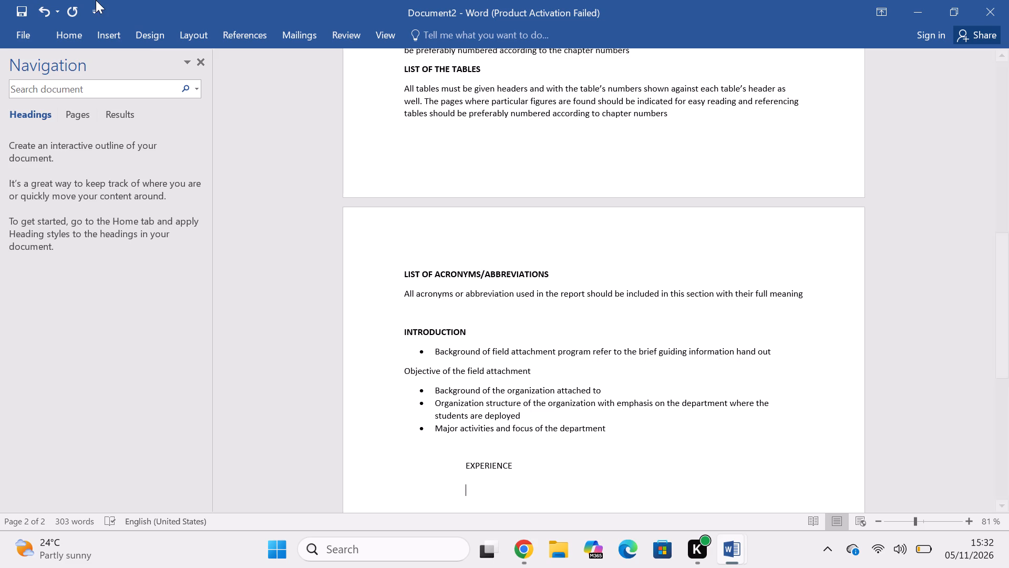
{"action": "left_click", "coordinate": [78, 32]}
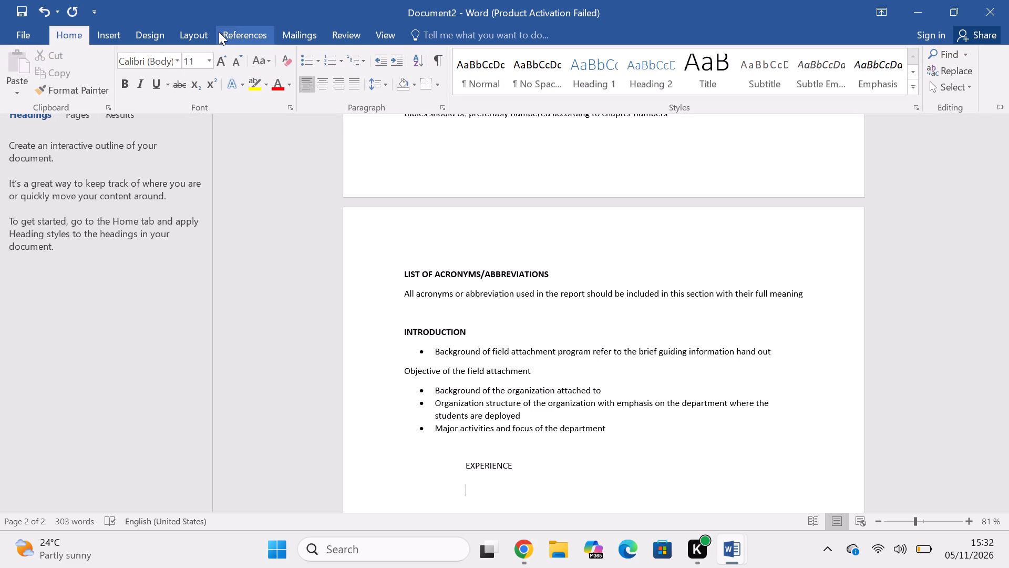
{"action": "left_click", "coordinate": [340, 58]}
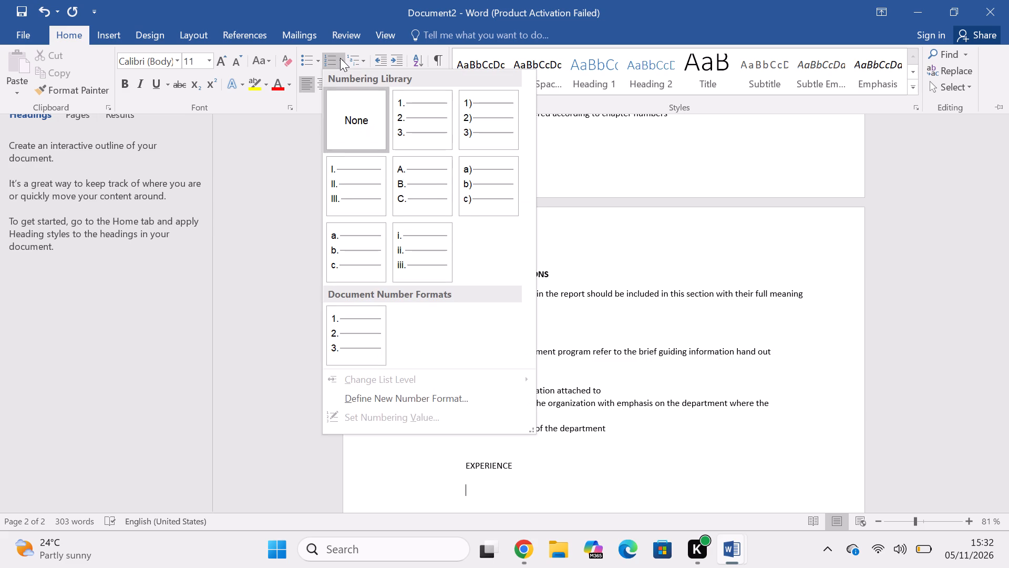
{"action": "left_click", "coordinate": [319, 57]}
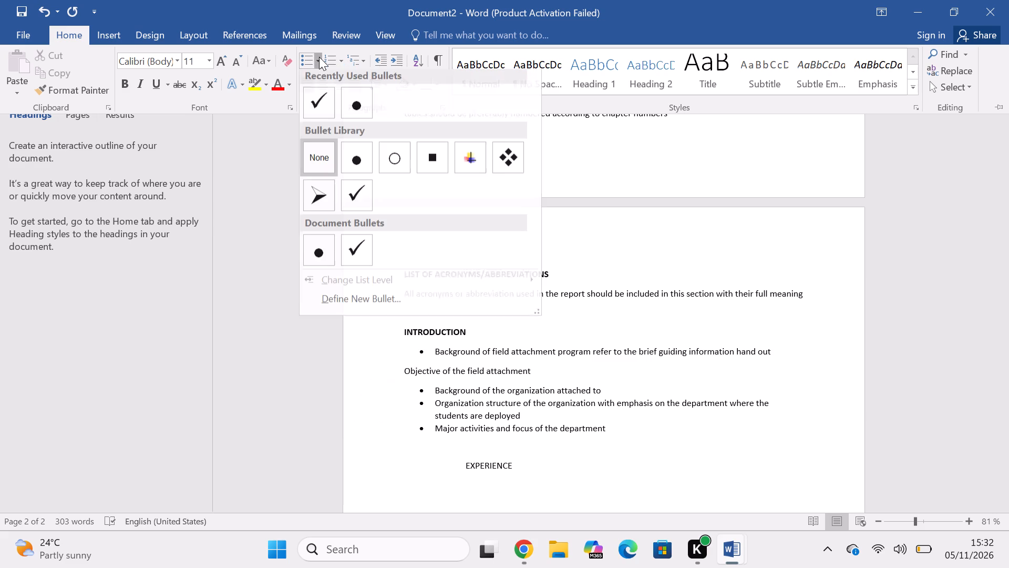
{"action": "left_click", "coordinate": [322, 97]}
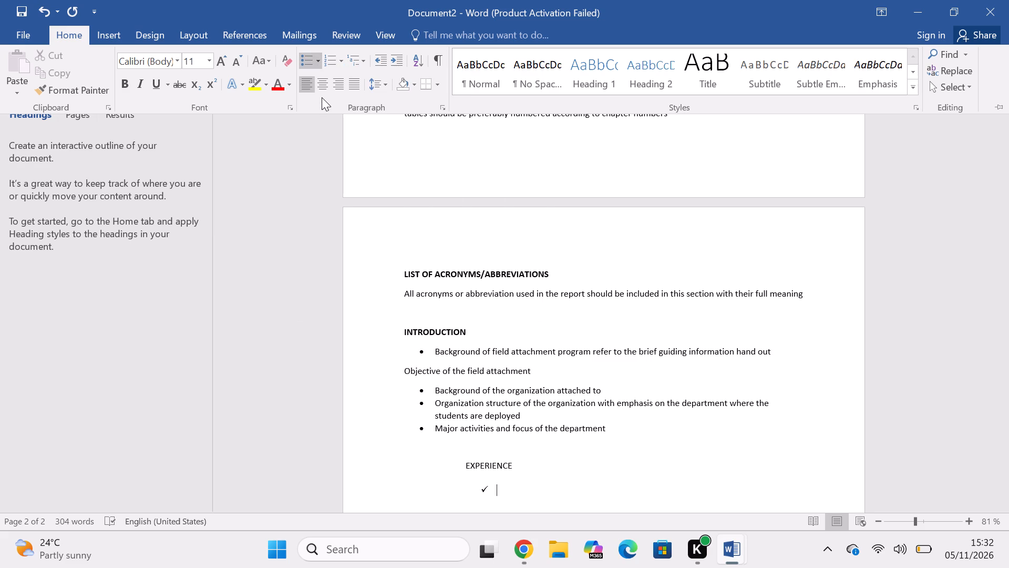
Enter "Duties and responsibilities" in sentence case as the first tick bullet under EXPERIENCE.
{"action": "type", "text": "DUTIES AND RESPONSIBILITIES"}
{"action": "key", "text": "space"}
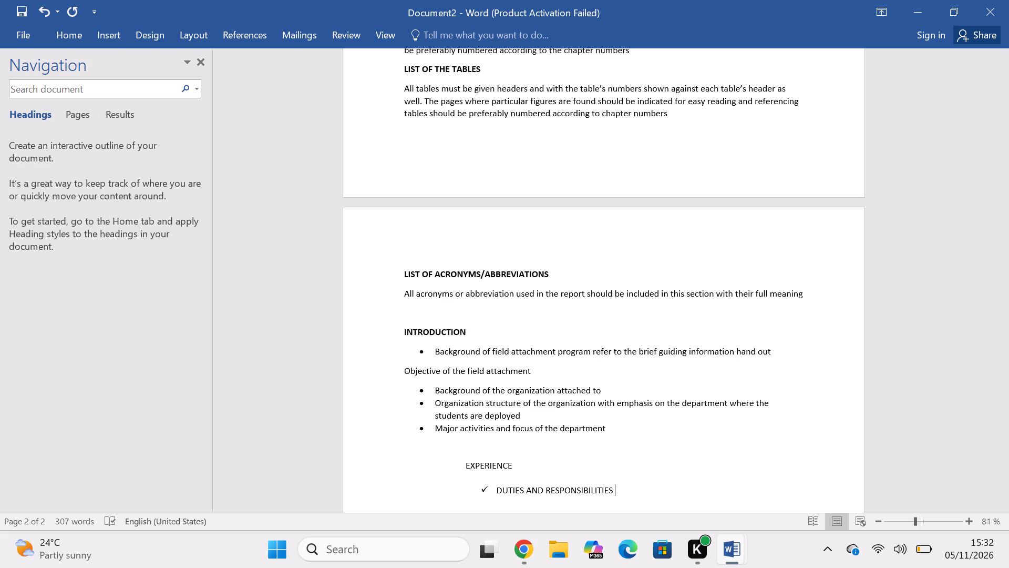
{"action": "key", "text": "BackSpace"}
{"action": "key", "text": "BackSpace"}
{"action": "key", "text": "BackSpace"}
{"action": "key", "text": "BackSpace"}
{"action": "key", "text": "BackSpace"}
{"action": "key", "text": "BackSpace"}
{"action": "key", "text": "BackSpace"}
{"action": "key", "text": "BackSpace"}
{"action": "key", "text": "BackSpace"}
{"action": "key", "text": "BackSpace"}
{"action": "key", "text": "BackSpace"}
{"action": "key", "text": "BackSpace"}
{"action": "key", "text": "BackSpace"}
{"action": "key", "text": "BackSpace"}
{"action": "key", "text": "BackSpace"}
{"action": "key", "text": "BackSpace"}
{"action": "key", "text": "BackSpace"}
{"action": "key", "text": "BackSpace"}
{"action": "key", "text": "BackSpace"}
{"action": "key", "text": "BackSpace"}
{"action": "key", "text": "BackSpace"}
{"action": "key", "text": "BackSpace"}
{"action": "key", "text": "BackSpace"}
{"action": "key", "text": "BackSpace"}
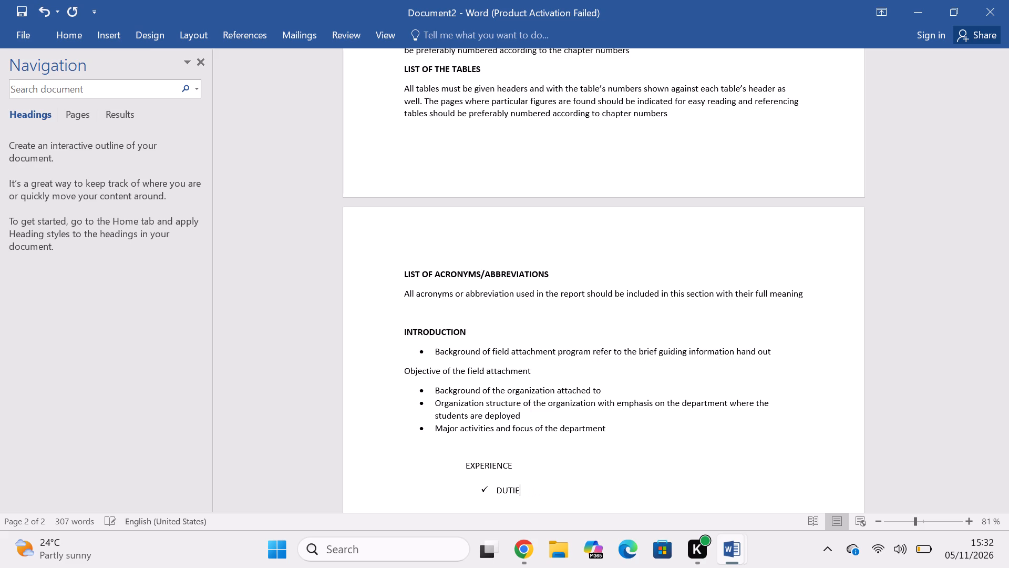
{"action": "key", "text": "BackSpace"}
{"action": "key", "text": "BackSpace"}
{"action": "key", "text": "BackSpace"}
{"action": "type", "text": "utie"}
{"action": "type", "text": "s"}
{"action": "key", "text": "space"}
{"action": "type", "text": "and"}
{"action": "key", "text": "space"}
{"action": "type", "text": "responsibili"}
{"action": "type", "text": "tie3s"}
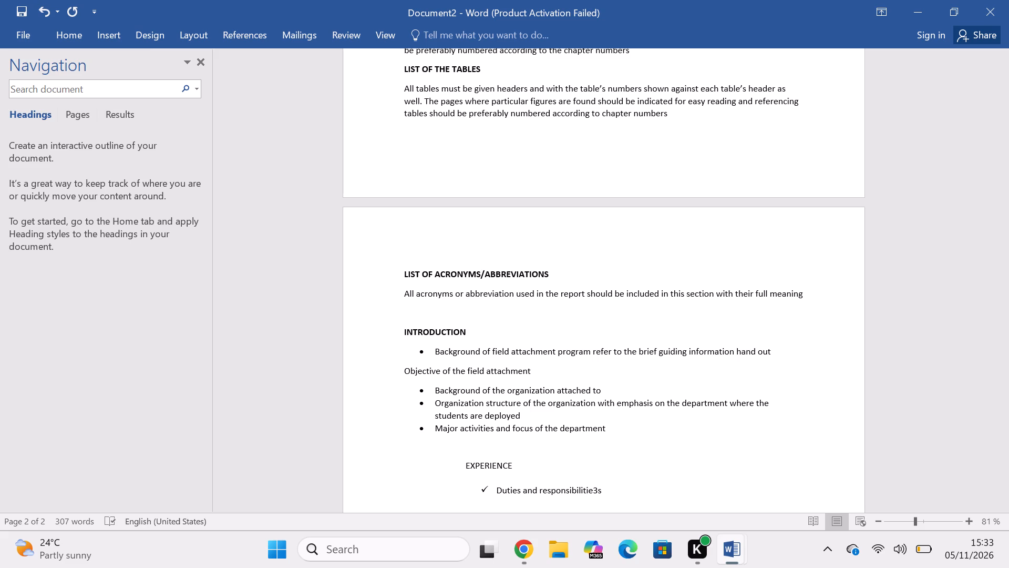
{"action": "key", "text": "BackSpace"}
{"action": "key", "text": "BackSpace"}
{"action": "type", "text": "s"}
{"action": "key", "text": "space"}
Add a second tick bullet under EXPERIENCE reading "New knowledge and skils gained in each of the duties and responsibilities assigned".
{"action": "key", "text": "Return"}
{"action": "type", "text": "ne"}
{"action": "type", "text": "w know"}
{"action": "type", "text": "ledge"}
{"action": "key", "text": "space"}
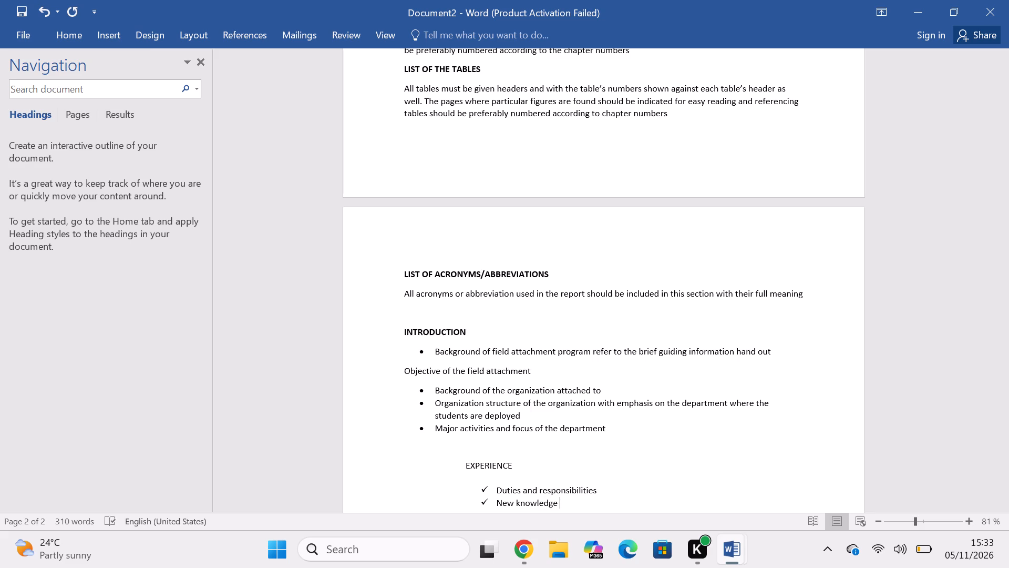
{"action": "type", "text": "and"}
{"action": "key", "text": "space"}
{"action": "type", "text": "skils"}
{"action": "key", "text": "space"}
{"action": "type", "text": "gained"}
{"action": "key", "text": "space"}
{"action": "type", "text": "in each"}
{"action": "key", "text": "space"}
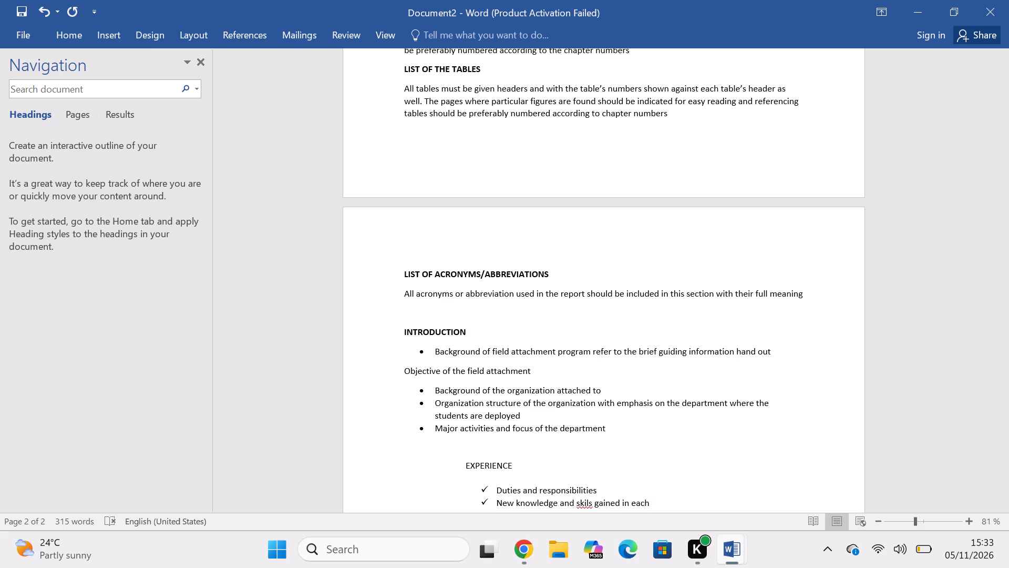
{"action": "type", "text": "of the duties"}
{"action": "key", "text": "space"}
{"action": "type", "text": "and"}
{"action": "key", "text": "space"}
{"action": "type", "text": "rws"}
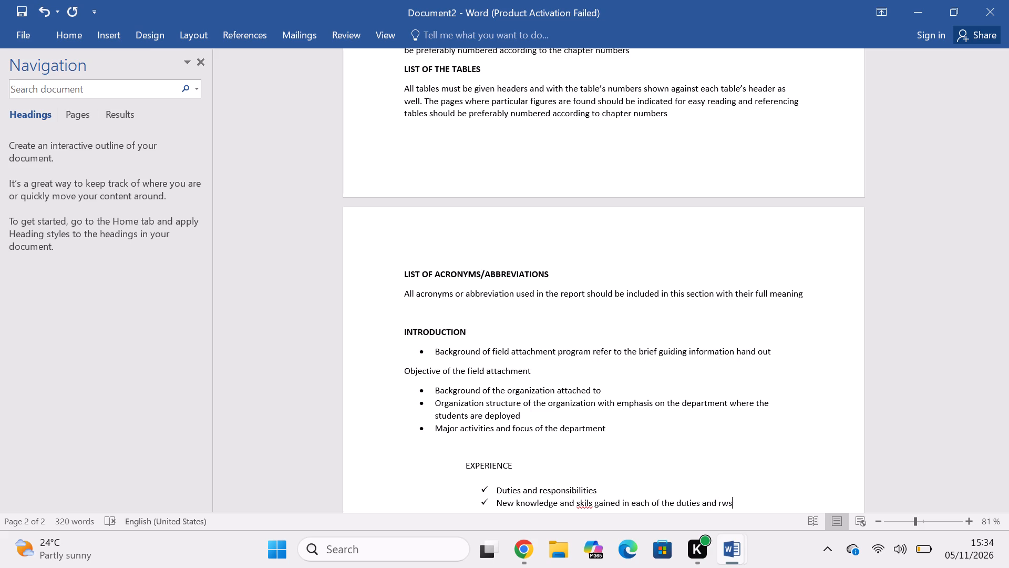
{"action": "key", "text": "BackSpace"}
{"action": "key", "text": "BackSpace"}
{"action": "type", "text": "es"}
{"action": "type", "text": "ponsibilities"}
{"action": "key", "text": "space"}
{"action": "type", "text": "as"}
{"action": "type", "text": "signed"}
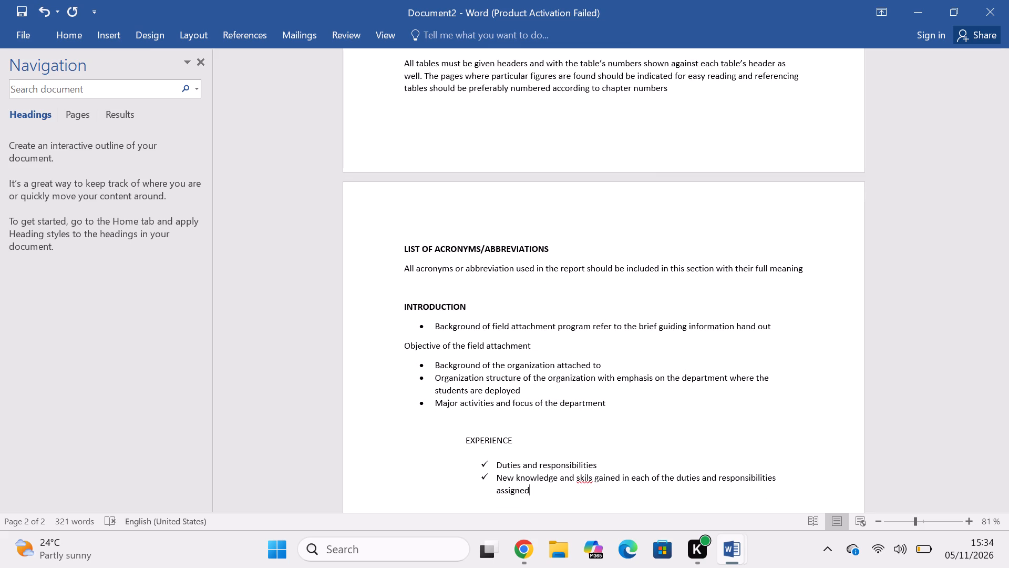
Add a third tick bullet under EXPERIENCE that begins "Level of accomplishment".
{"action": "key", "text": "Return"}
{"action": "type", "text": "level"}
{"action": "key", "text": "space"}
{"action": "type", "text": "of complishment"}
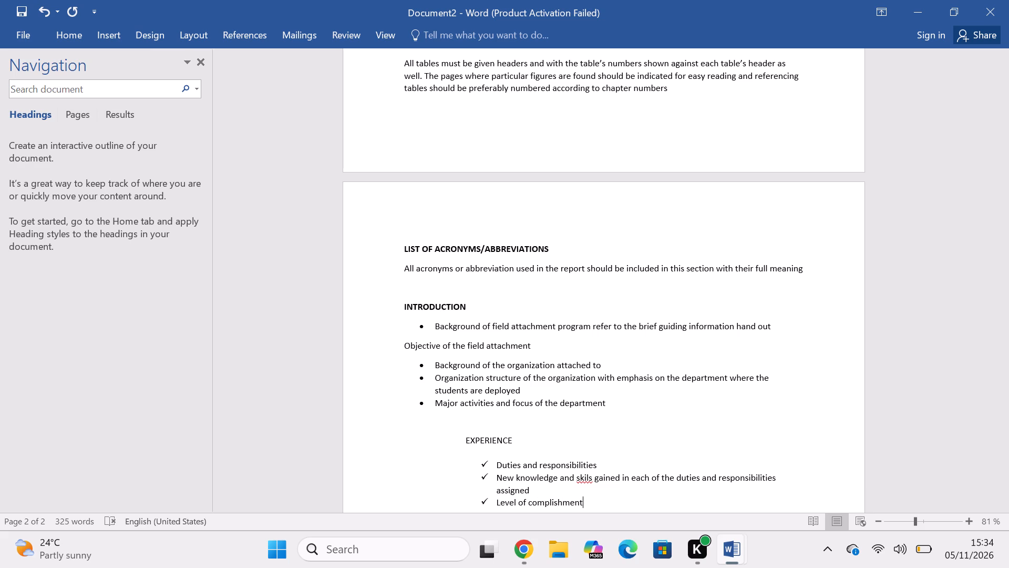
{"action": "key", "text": "space"}
{"action": "key", "text": "BackSpace"}
{"action": "key", "text": "BackSpace"}
{"action": "key", "text": "BackSpace"}
{"action": "key", "text": "BackSpace"}
{"action": "key", "text": "BackSpace"}
{"action": "key", "text": "BackSpace"}
{"action": "key", "text": "BackSpace"}
{"action": "key", "text": "BackSpace"}
{"action": "key", "text": "BackSpace"}
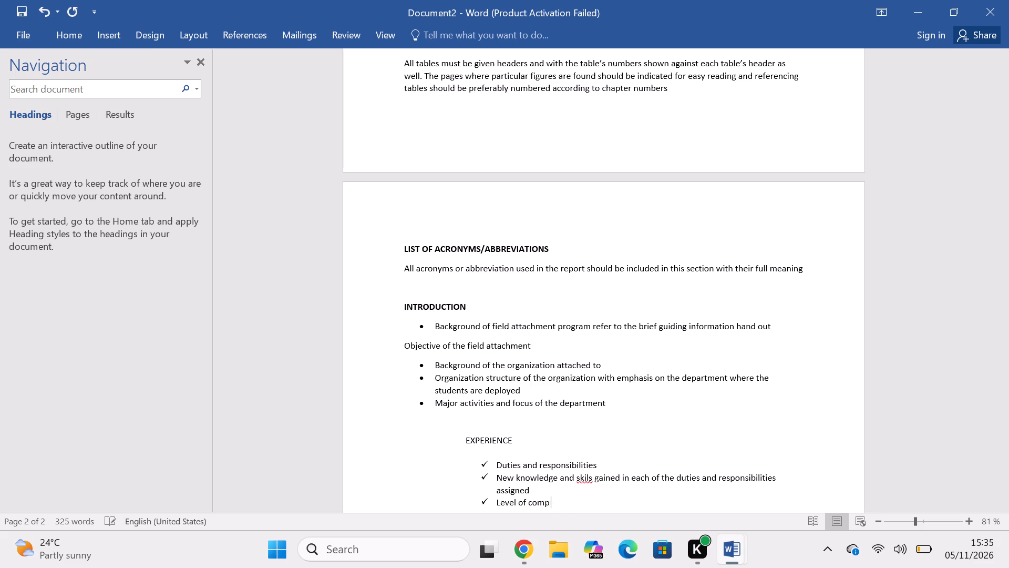
{"action": "key", "text": "BackSpace"}
{"action": "key", "text": "BackSpace"}
{"action": "key", "text": "BackSpace"}
{"action": "key", "text": "BackSpace"}
{"action": "type", "text": "accomplishment"}
Continue the third EXPERIENCE bullet with "of the duties /responsibilities assigned".
{"action": "key", "text": "space"}
{"action": "type", "text": "of the"}
{"action": "key", "text": "space"}
{"action": "type", "text": "duties"}
{"action": "key", "text": "space"}
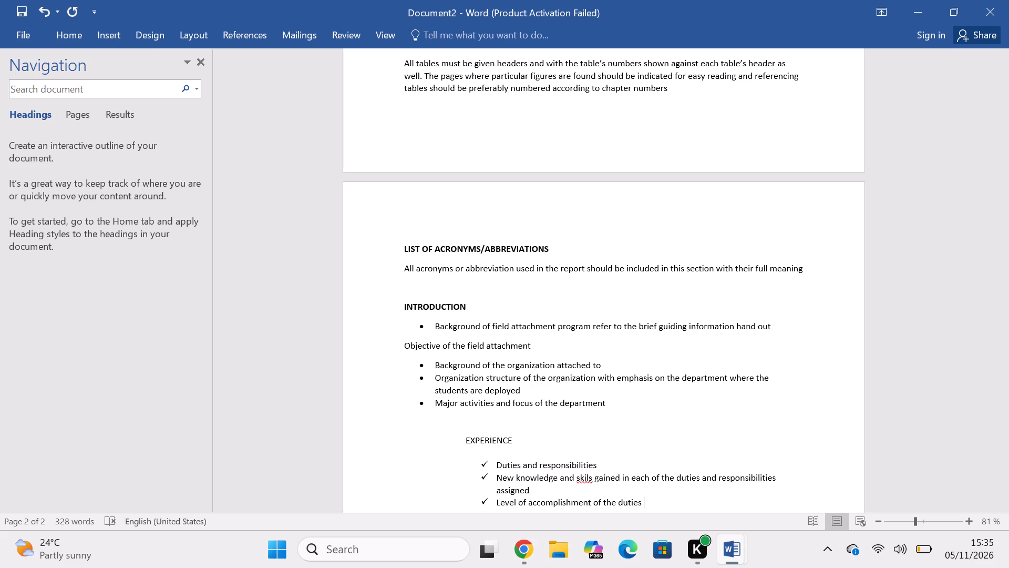
{"action": "key", "text": "slash"}
{"action": "type", "text": "reso"}
{"action": "key", "text": "BackSpace"}
{"action": "type", "text": "ponsibilities"}
{"action": "key", "text": "space"}
{"action": "type", "text": "assigned"}
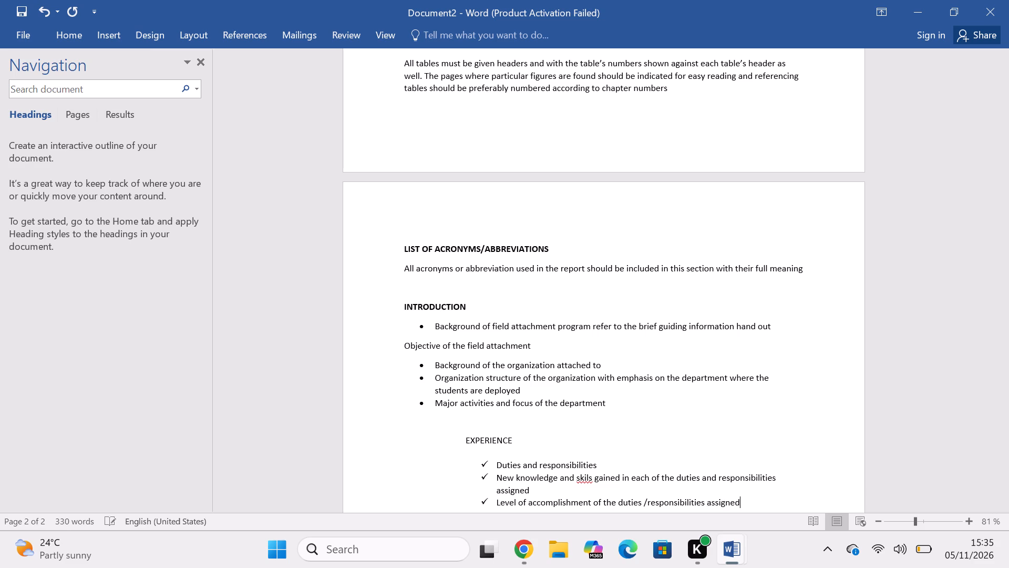
Complete the third EXPERIENCE bullet with "may indicate your contribution in terms of new knowledge and skills provided".
{"action": "key", "text": "space"}
{"action": "type", "text": "may indicate"}
{"action": "key", "text": "space"}
{"action": "key", "text": "y"}
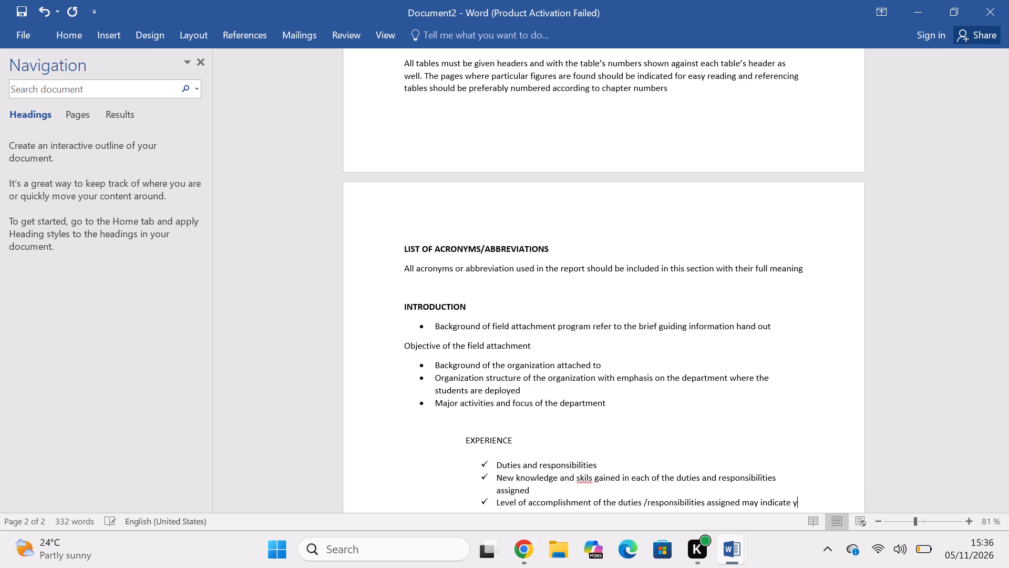
{"action": "type", "text": "our contr"}
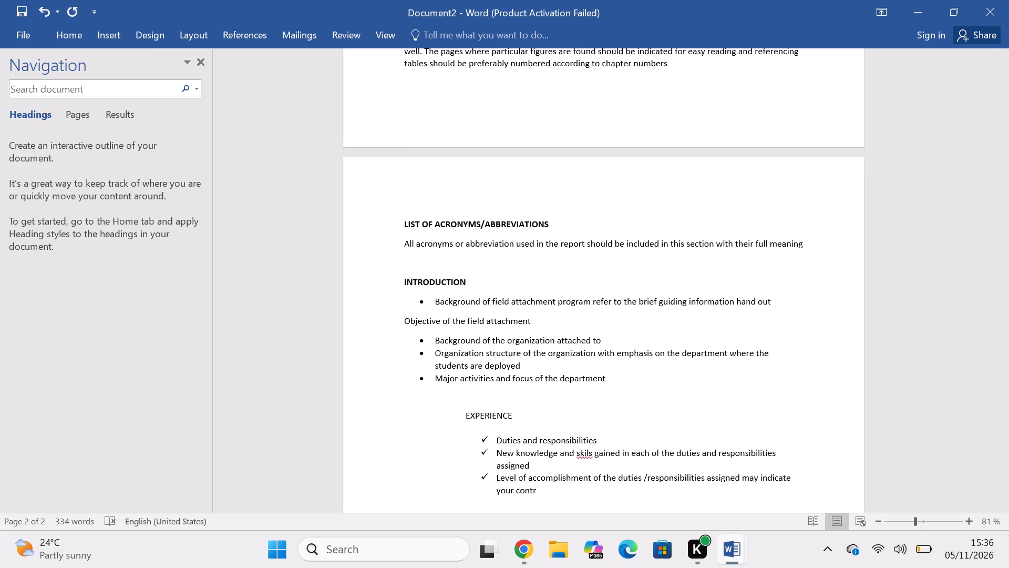
{"action": "type", "text": "ibution"}
{"action": "key", "text": "space"}
{"action": "type", "text": "in terms of"}
{"action": "key", "text": "space"}
{"action": "type", "text": "new knowled"}
{"action": "type", "text": "ge"}
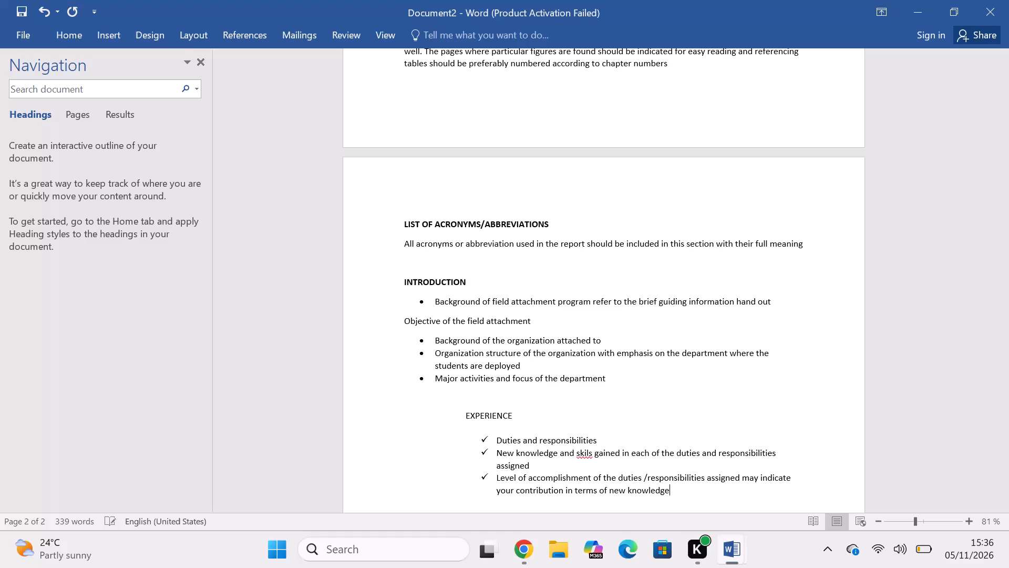
{"action": "key", "text": "space"}
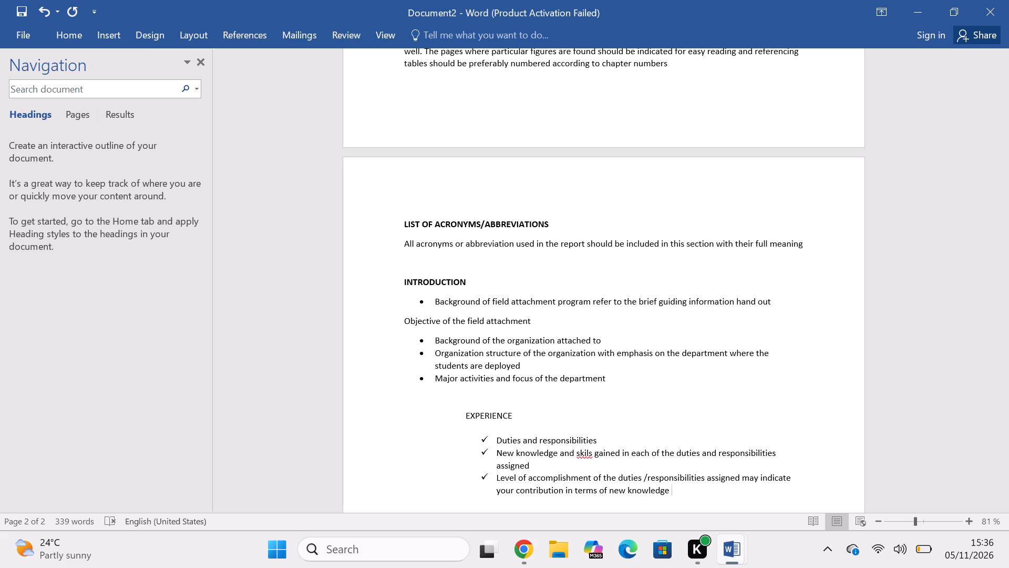
{"action": "type", "text": "and skills"}
{"action": "key", "text": "space"}
{"action": "type", "text": "provide"}
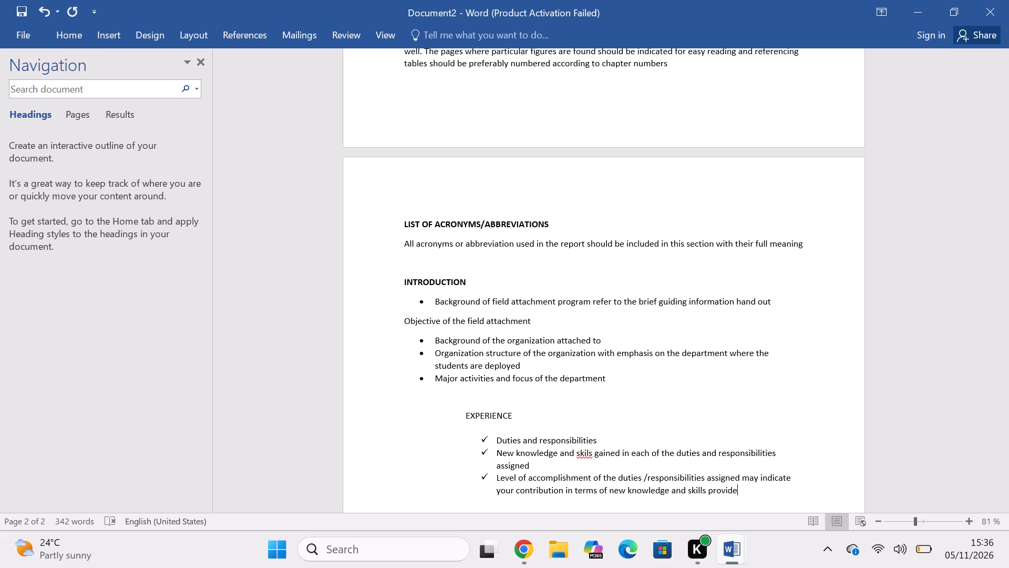
{"action": "type", "text": "ed"}
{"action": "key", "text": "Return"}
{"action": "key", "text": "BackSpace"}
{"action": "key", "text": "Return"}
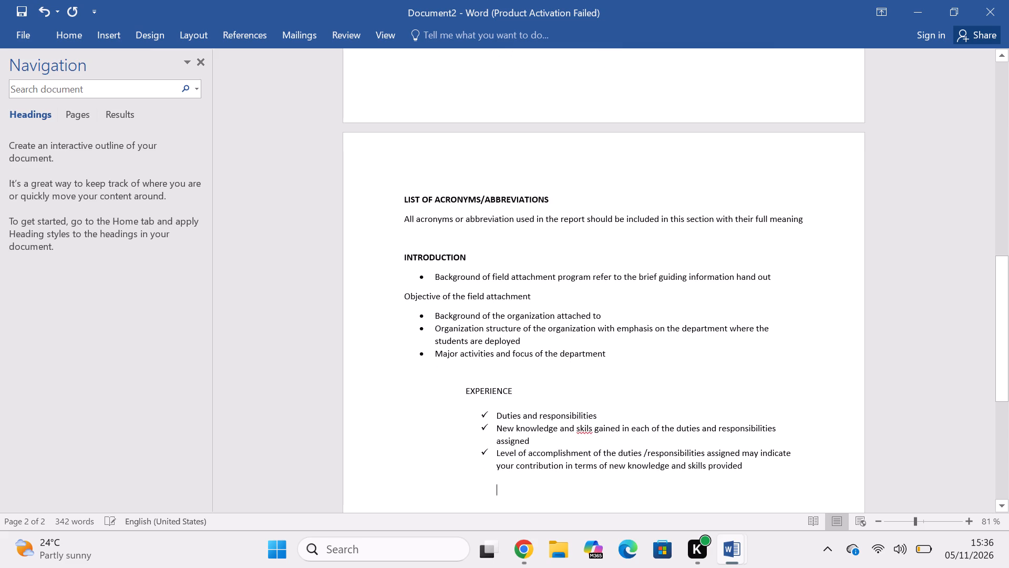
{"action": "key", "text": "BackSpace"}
Add a fourth tick bullet directly after the level of accomplishment bullet, reading "Relationship with other staff".
{"action": "left_click", "coordinate": [751, 468]}
{"action": "key", "text": "Return"}
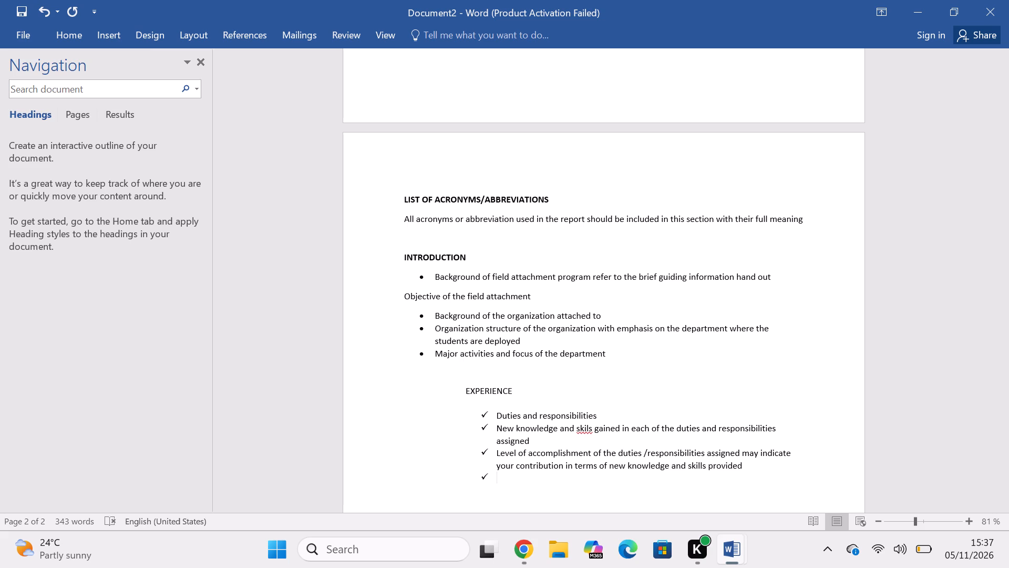
{"action": "type", "text": "relatiomn"}
{"action": "key", "text": "BackSpace"}
{"action": "key", "text": "BackSpace"}
{"action": "type", "text": "nship"}
{"action": "key", "text": "space"}
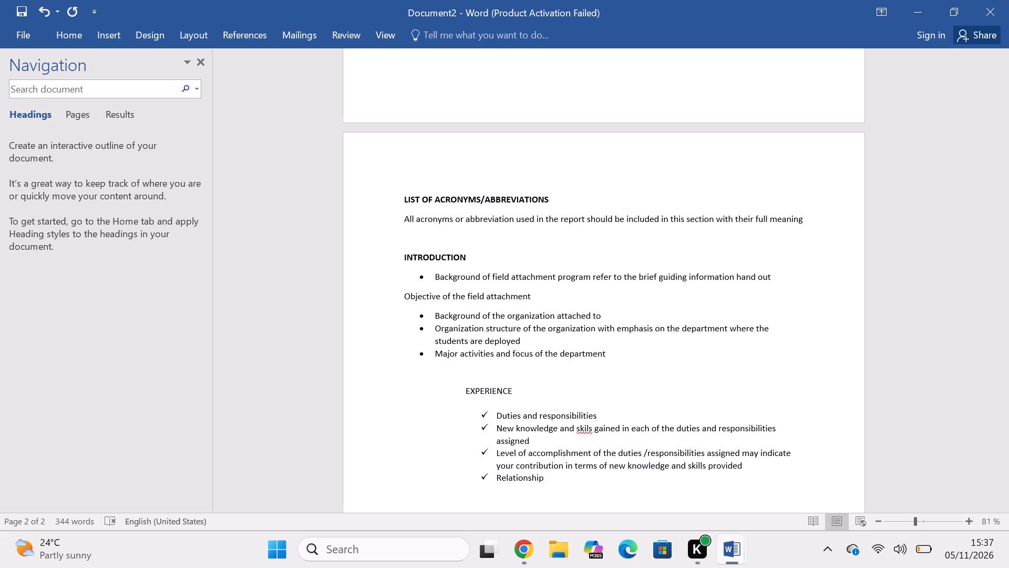
{"action": "type", "text": "with"}
{"action": "key", "text": "space"}
{"action": "type", "text": "other"}
{"action": "key", "text": "space"}
{"action": "type", "text": "staff"}
Add a fifth tick bullet under EXPERIENCE, after the staff relationship bullet, reading "Things enjoyed most and why".
{"action": "key", "text": "Return"}
{"action": "type", "text": "thin"}
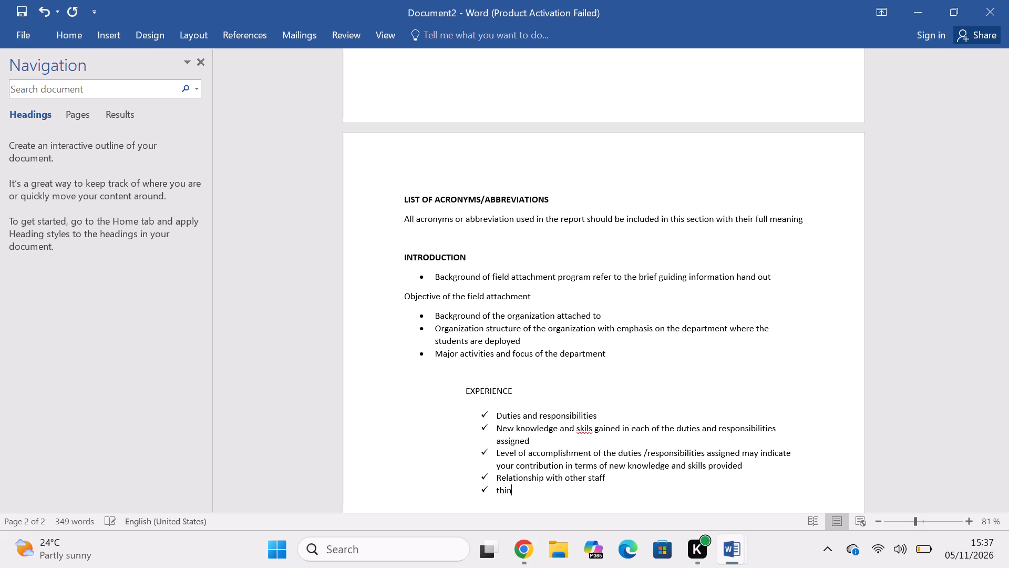
{"action": "type", "text": "gs"}
{"action": "key", "text": "space"}
{"action": "type", "text": "enjoyed"}
{"action": "key", "text": "space"}
{"action": "type", "text": "most and"}
{"action": "key", "text": "space"}
{"action": "type", "text": "why"}
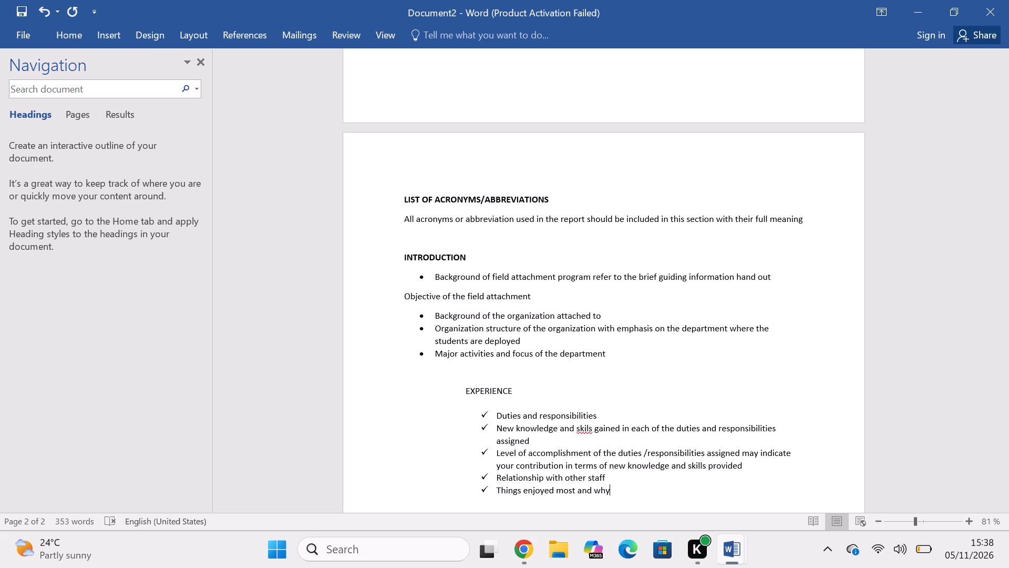
Add a sixth tick bullet under EXPERIENCE reading "Things enjoy least and why".
{"action": "key", "text": "Return"}
{"action": "type", "text": "th"}
{"action": "type", "text": "in"}
{"action": "type", "text": "gs"}
{"action": "key", "text": "space"}
{"action": "type", "text": "enj"}
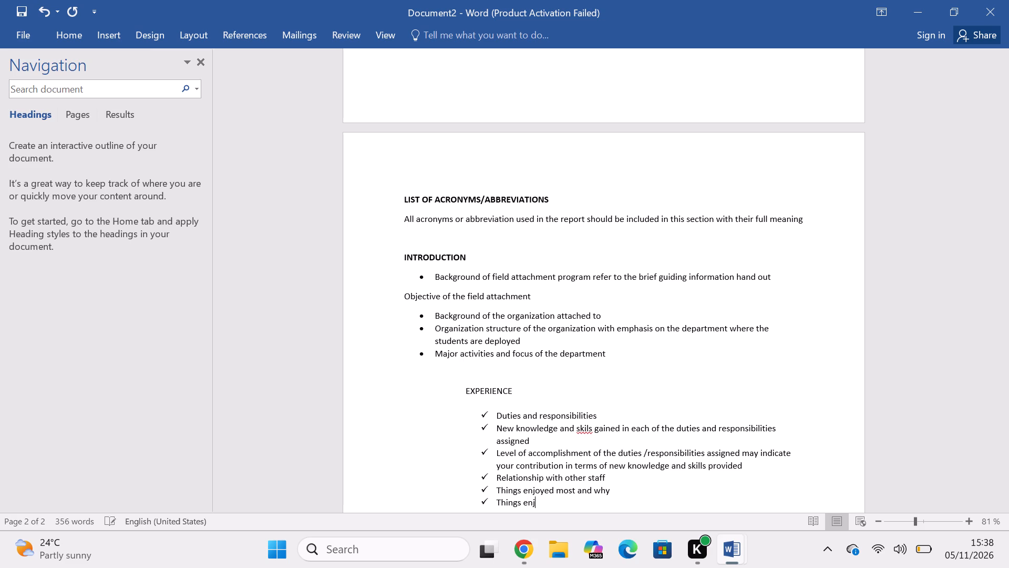
{"action": "type", "text": "oy"}
{"action": "key", "text": "space"}
{"action": "type", "text": "lis"}
{"action": "key", "text": "BackSpace"}
{"action": "key", "text": "BackSpace"}
{"action": "type", "text": "east"}
{"action": "key", "text": "space"}
{"action": "type", "text": "and why"}
Add a seventh tick bullet under EXPERIENCE reading "Problems experience and how handled".
{"action": "key", "text": "Return"}
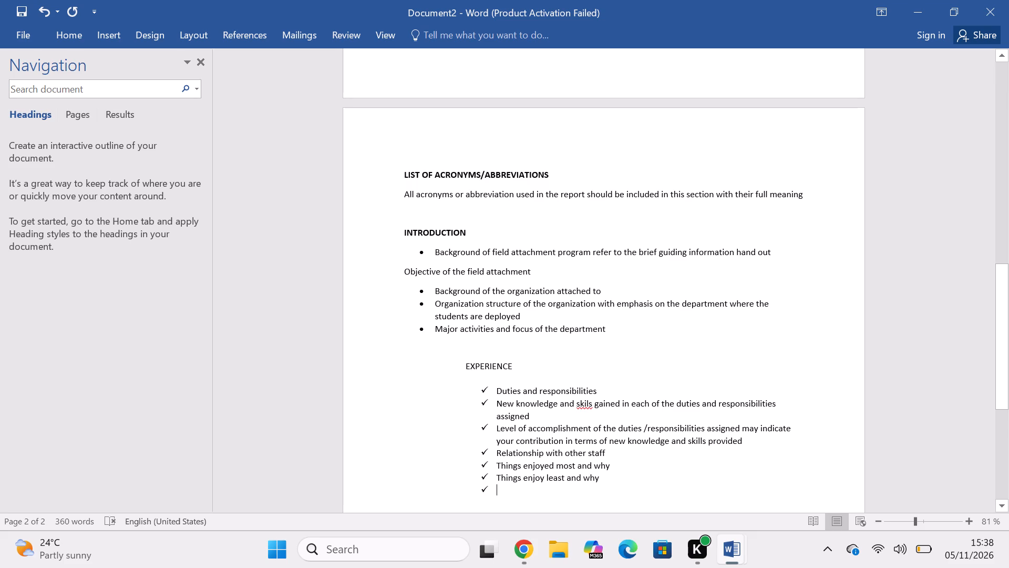
{"action": "type", "text": "pro"}
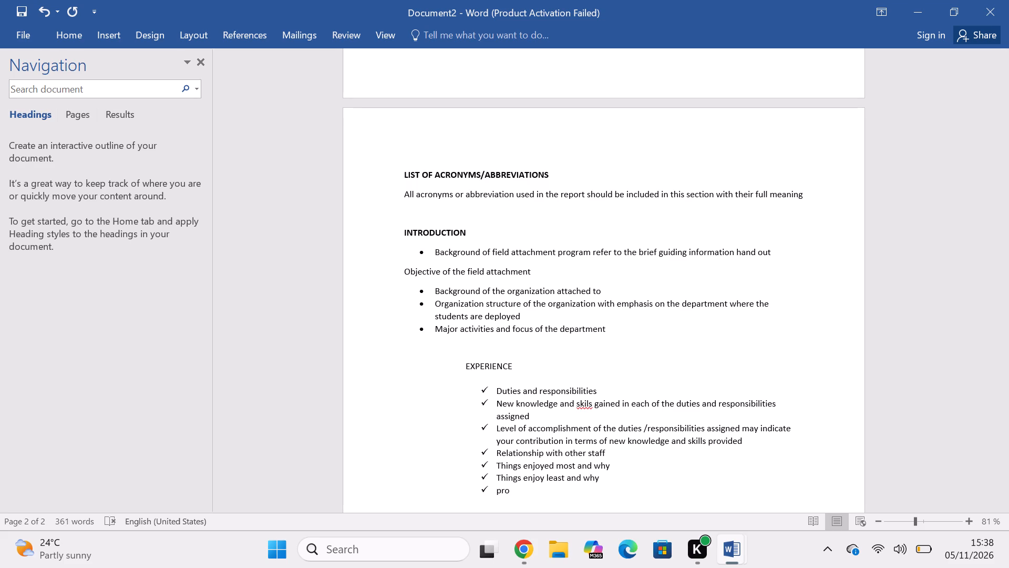
{"action": "key", "text": "b"}
{"action": "key", "text": "l"}
{"action": "type", "text": "ems"}
{"action": "key", "text": "space"}
{"action": "type", "text": "ex"}
{"action": "type", "text": "peri"}
{"action": "type", "text": "ence"}
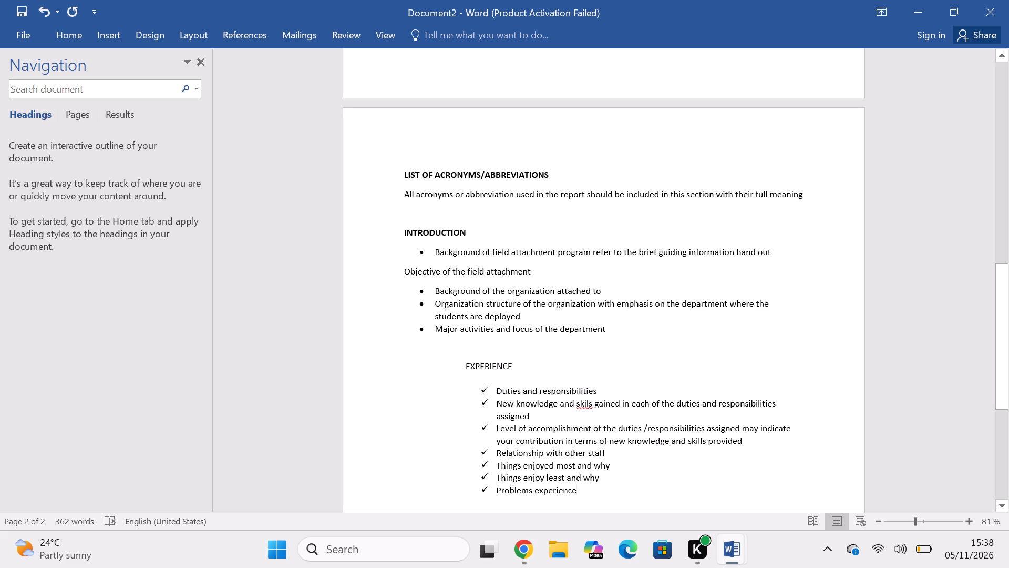
{"action": "key", "text": "space"}
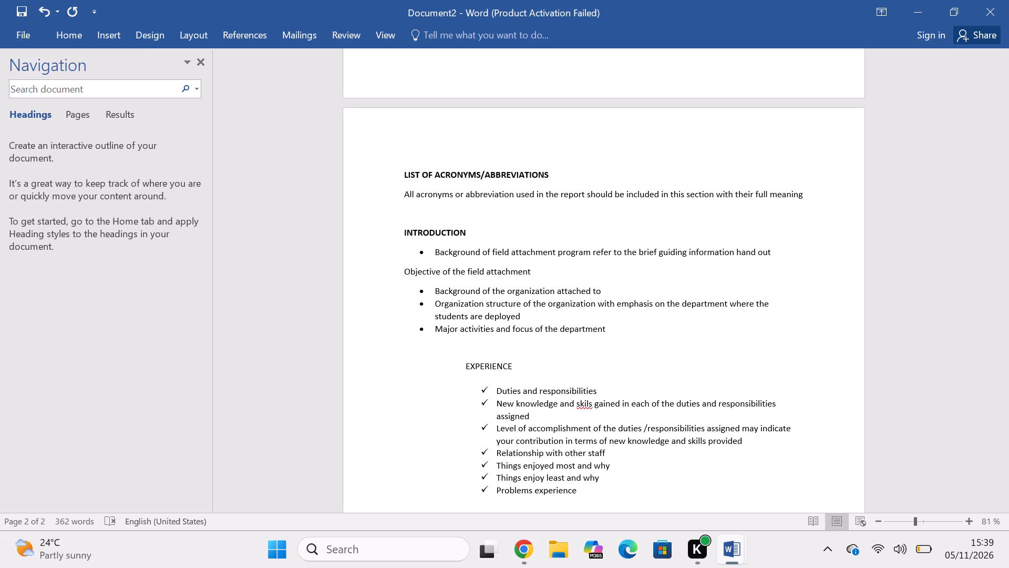
{"action": "type", "text": "and"}
{"action": "key", "text": "space"}
{"action": "type", "text": "how handled"}
Add an eighth tick bullet under EXPERIENCE reading "Major benefits derived from field attachments programs".
{"action": "key", "text": "Return"}
{"action": "type", "text": "majo"}
{"action": "key", "text": "r"}
{"action": "key", "text": "space"}
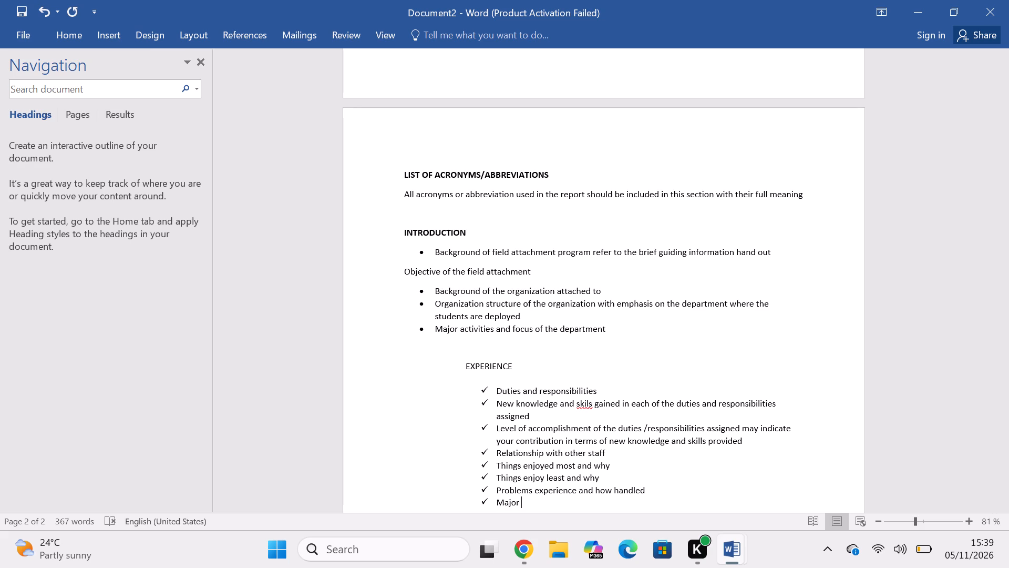
{"action": "type", "text": "benef"}
{"action": "type", "text": "its"}
{"action": "key", "text": "space"}
{"action": "key", "text": "d"}
{"action": "type", "text": "erived"}
{"action": "key", "text": "space"}
{"action": "type", "text": "from"}
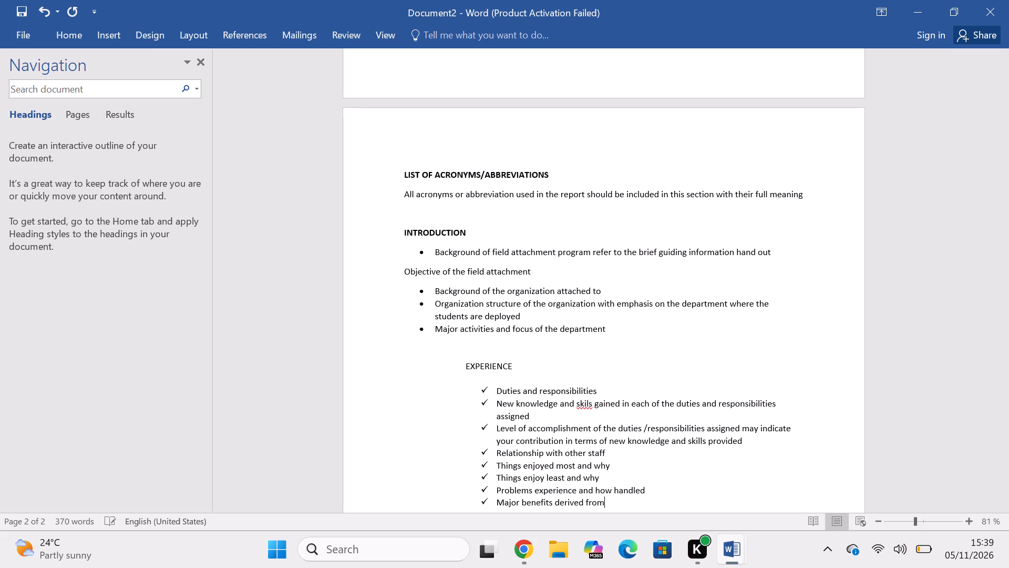
{"action": "key", "text": "space"}
{"action": "type", "text": "field attach"}
{"action": "type", "text": "ments"}
{"action": "key", "text": "space"}
{"action": "type", "text": "prog"}
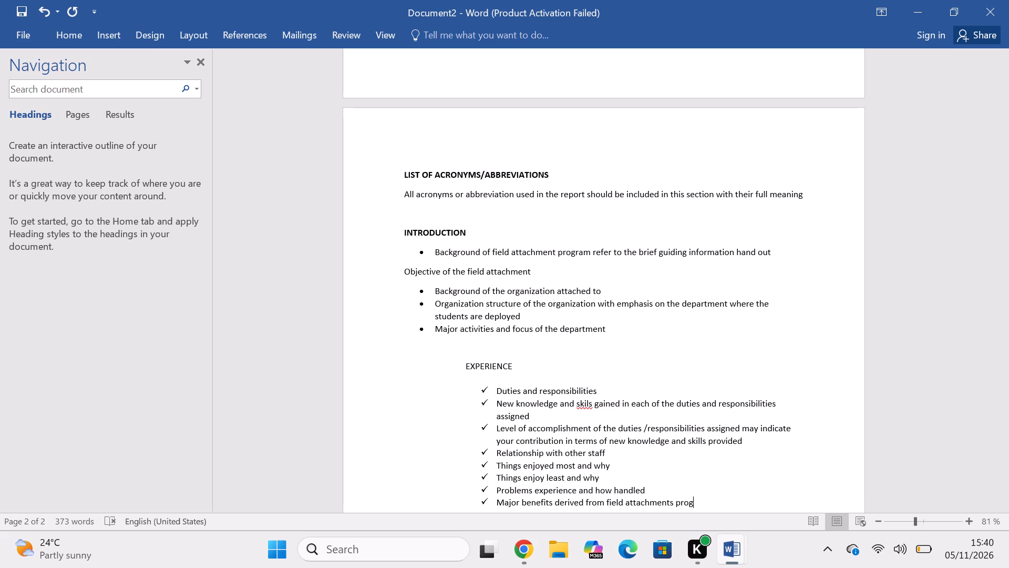
{"action": "type", "text": "ra"}
{"action": "type", "text": "ms"}
Add the bold heading "CONCLUSION AND RECOMMENDATION" below the EXPERIENCE tick list.
{"action": "key", "text": "Down"}
{"action": "key", "text": "Down"}
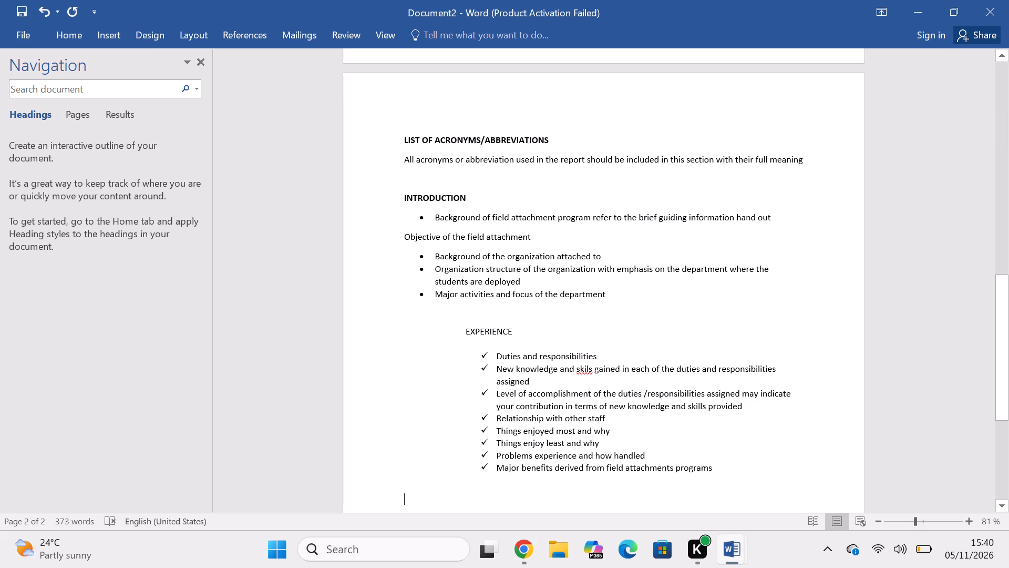
{"action": "type", "text": "CON"}
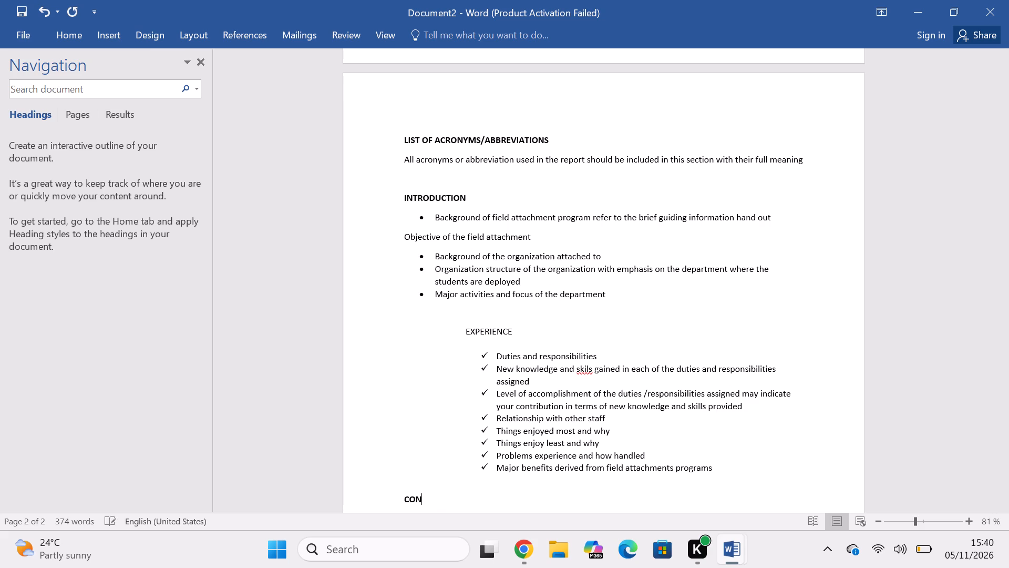
{"action": "type", "text": "CLUSION"}
{"action": "key", "text": "space"}
{"action": "type", "text": "AND"}
{"action": "key", "text": "space"}
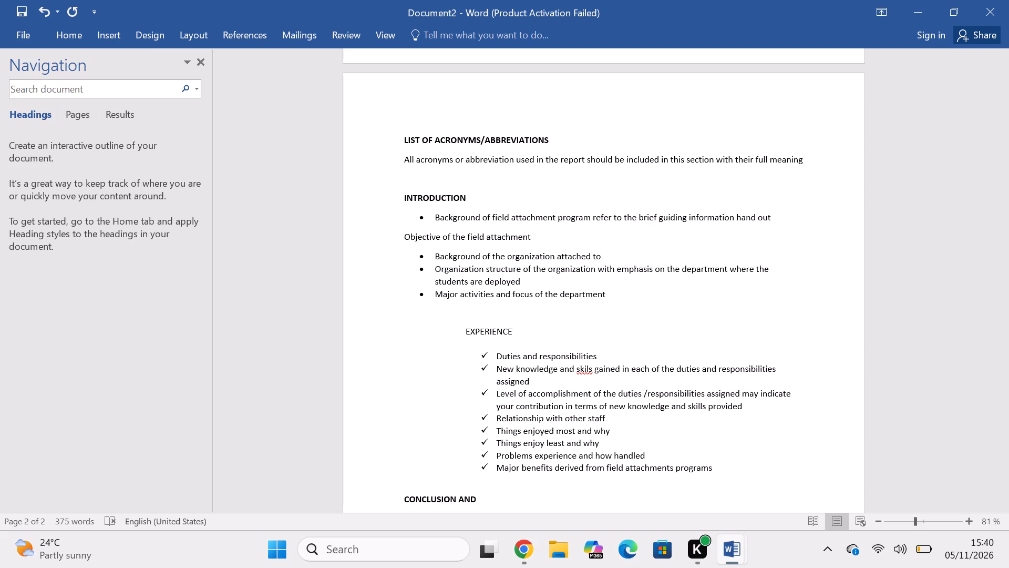
{"action": "type", "text": "RECOMMENDATION"}
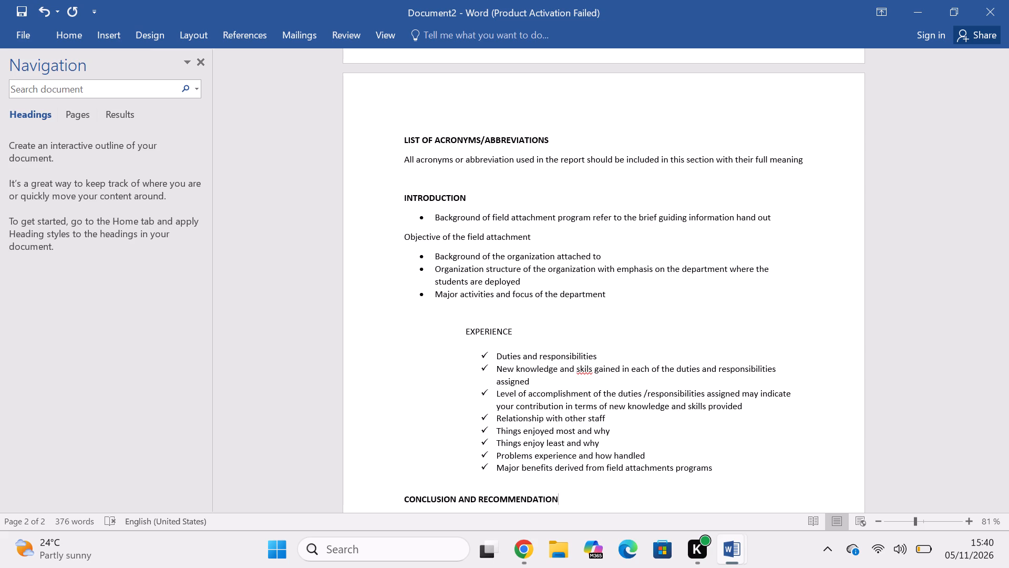
Add the bold subheading "Conclusion" beneath the CONCLUSION AND RECOMMENDATION heading, leaving a blank line between them.
{"action": "key", "text": "Return"}
{"action": "key", "text": "Return"}
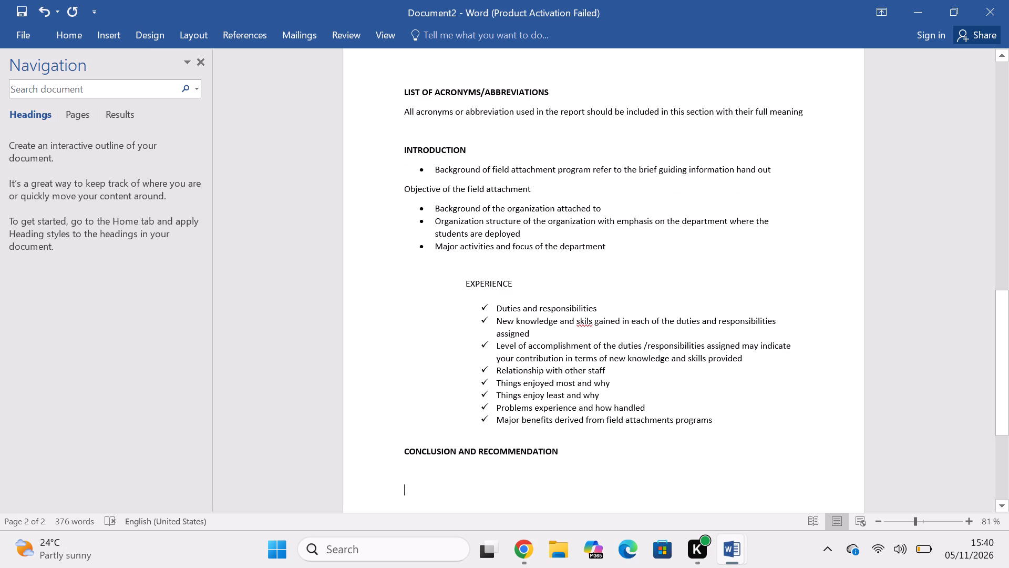
{"action": "key", "text": "c"}
{"action": "type", "text": "on"}
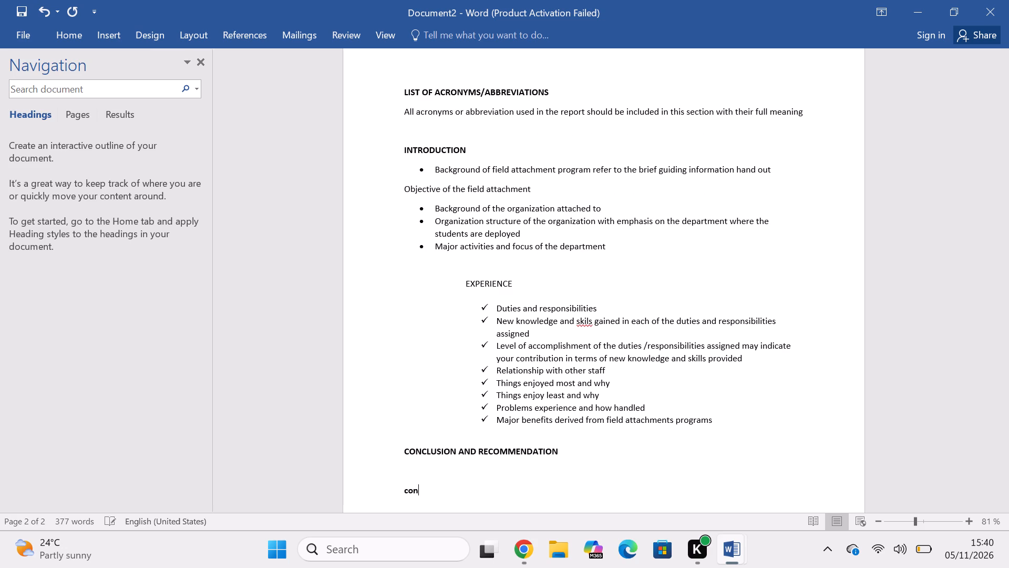
{"action": "type", "text": "clusion"}
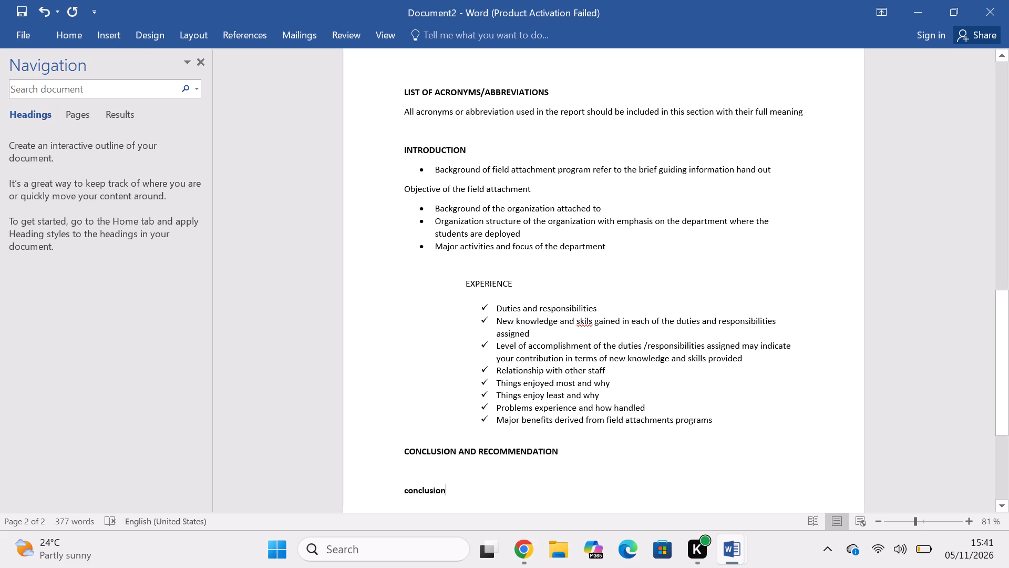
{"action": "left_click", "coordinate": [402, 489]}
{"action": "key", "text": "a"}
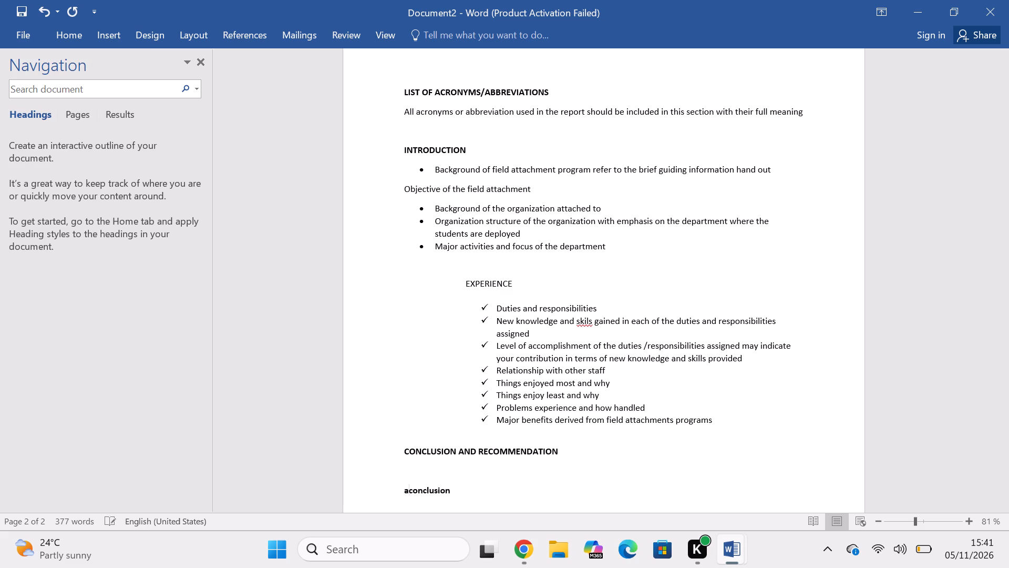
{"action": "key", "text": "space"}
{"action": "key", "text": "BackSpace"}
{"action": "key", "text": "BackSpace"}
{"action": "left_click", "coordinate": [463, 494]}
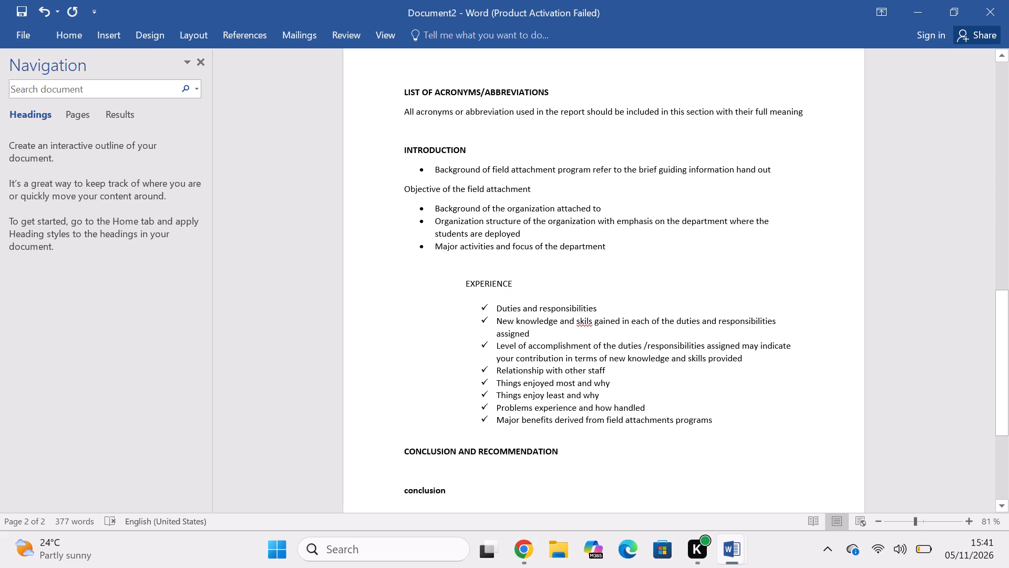
Below the Conclusion subheading, add the bold line "Remember to include the major strength and weaknesses of the field attachment program".
{"action": "key", "text": "Return"}
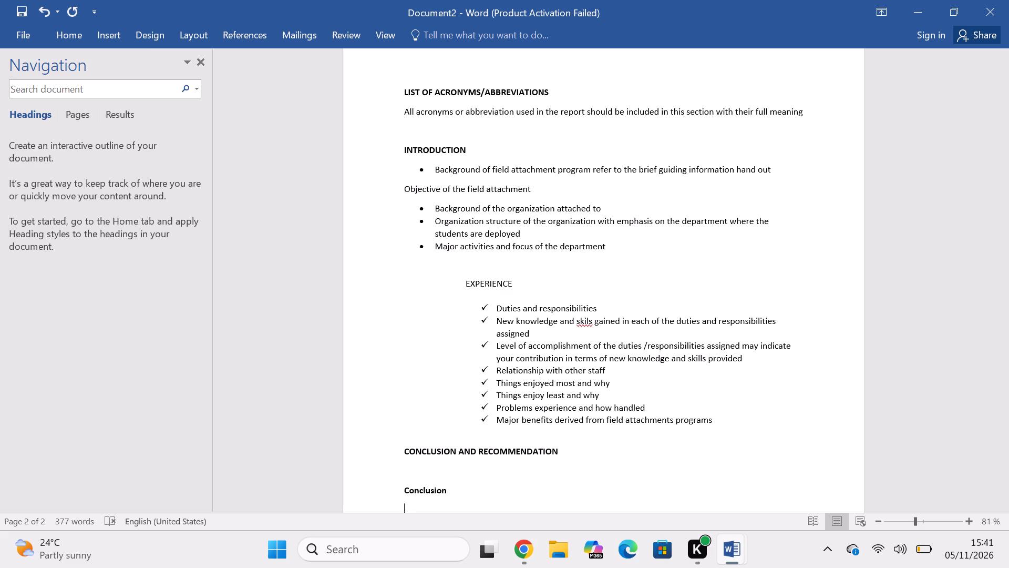
{"action": "key", "text": "Return"}
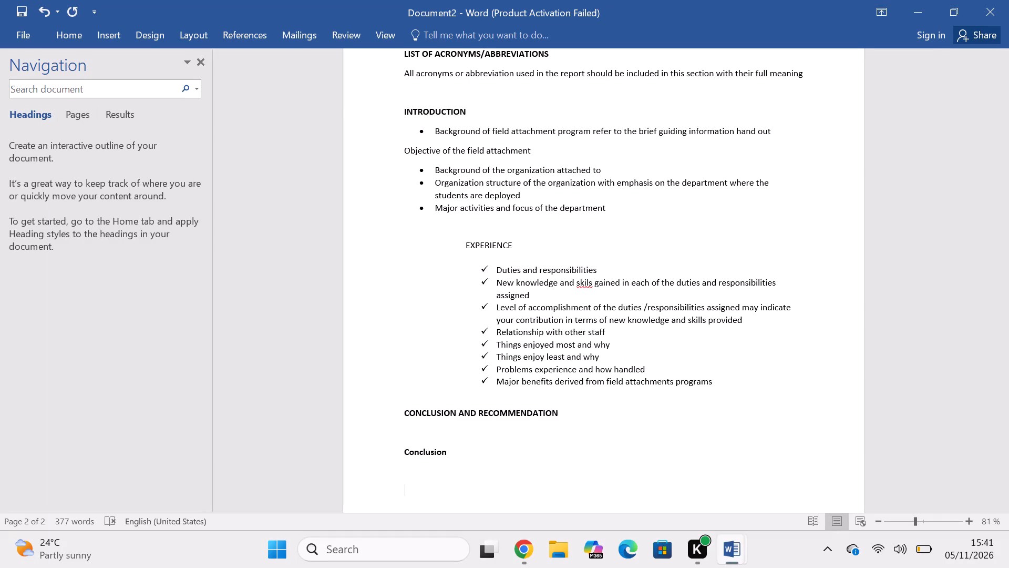
{"action": "key", "text": "e"}
{"action": "type", "text": "member to"}
{"action": "key", "text": "space"}
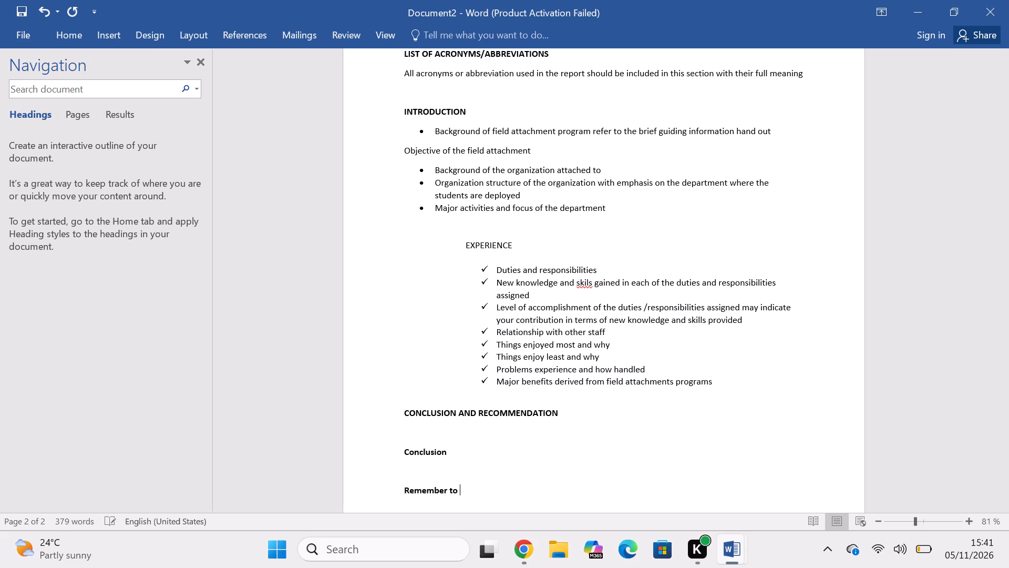
{"action": "type", "text": "in"}
{"action": "type", "text": "clude"}
{"action": "type", "text": "th"}
{"action": "key", "text": "BackSpace"}
{"action": "key", "text": "BackSpace"}
{"action": "key", "text": "space"}
{"action": "type", "text": "thr"}
{"action": "key", "text": "BackSpace"}
{"action": "type", "text": "e"}
{"action": "key", "text": "space"}
{"action": "type", "text": "major"}
{"action": "key", "text": "space"}
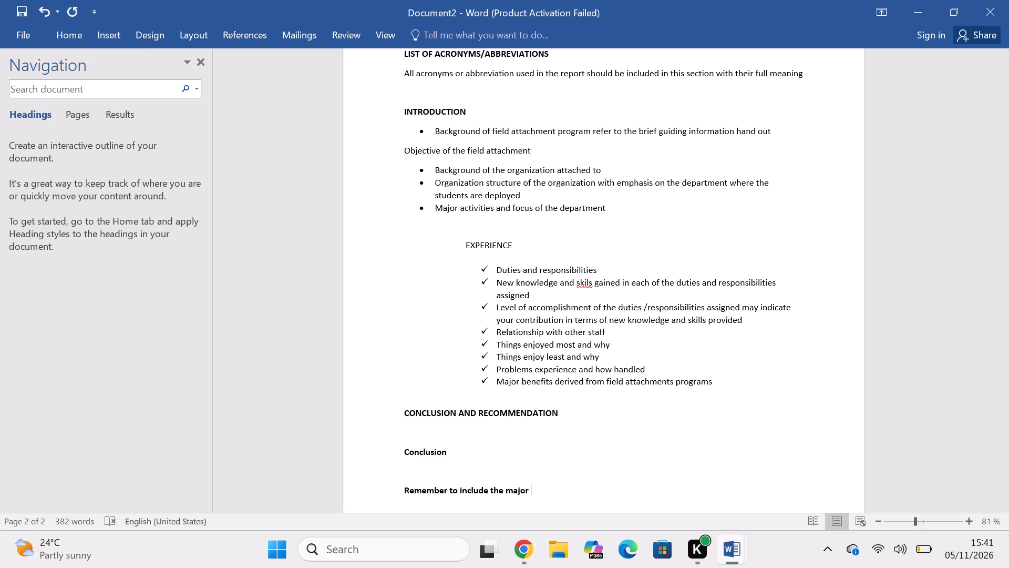
{"action": "type", "text": "streng"}
{"action": "type", "text": "th"}
{"action": "key", "text": "space"}
{"action": "type", "text": "and"}
{"action": "key", "text": "space"}
{"action": "type", "text": "weakness"}
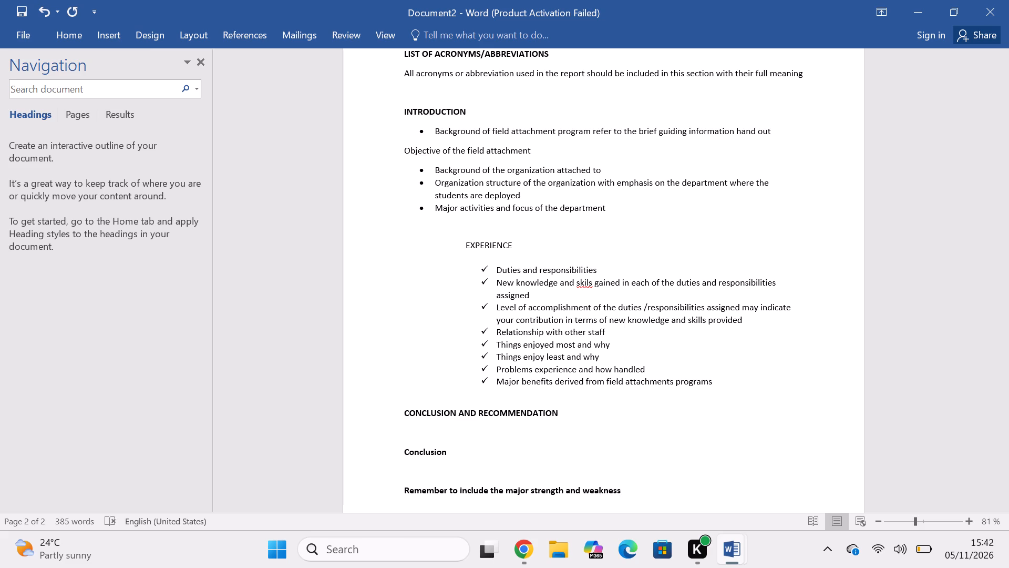
{"action": "type", "text": "es"}
{"action": "key", "text": "space"}
{"action": "type", "text": "of the"}
{"action": "key", "text": "space"}
{"action": "type", "text": "field"}
{"action": "key", "text": "space"}
{"action": "type", "text": "attachment"}
{"action": "key", "text": "space"}
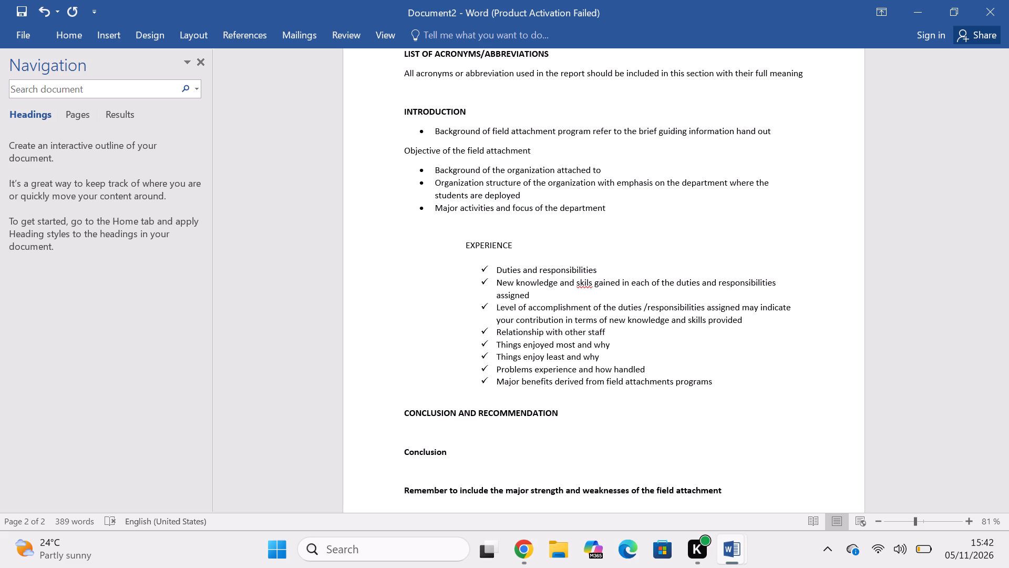
{"action": "key", "text": "p"}
{"action": "type", "text": "rogram"}
{"action": "key", "text": "Return"}
Add the bold heading "RECOMMENDATION" below the strengths and weaknesses line, leaving a blank line between them.
{"action": "key", "text": "Return"}
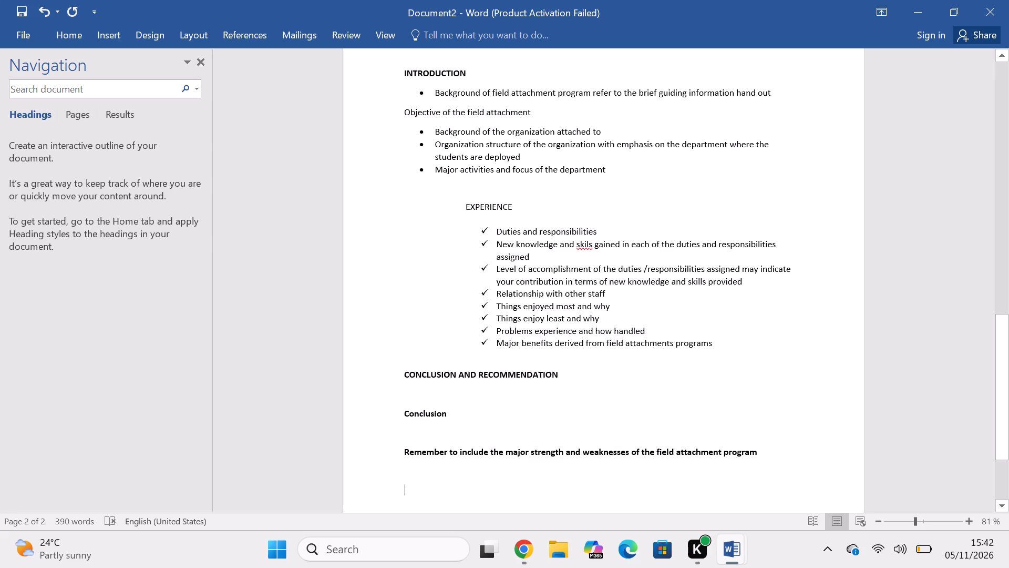
{"action": "type", "text": "RE"}
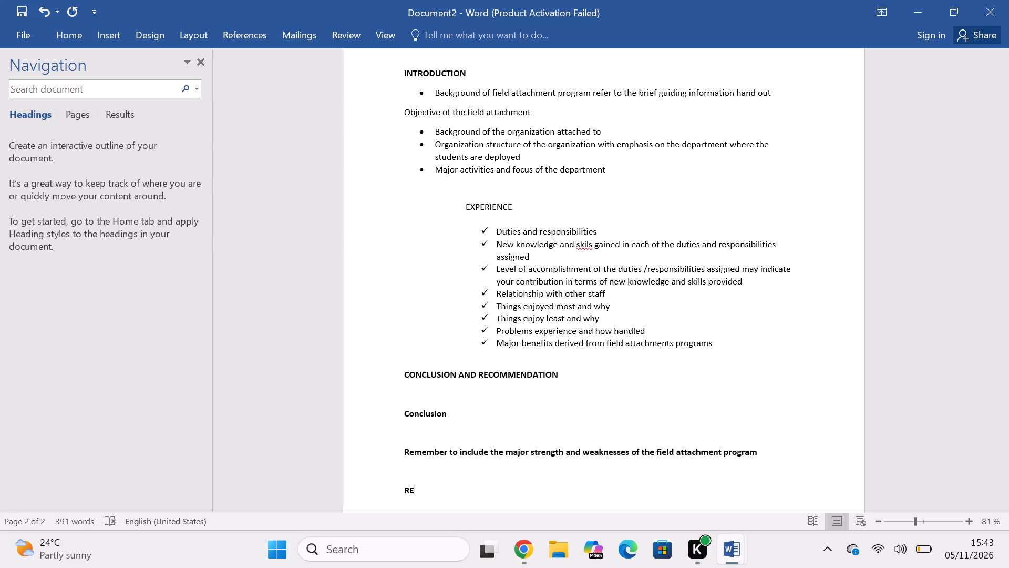
{"action": "type", "text": "COMENDATION"}
{"action": "key", "text": "Return"}
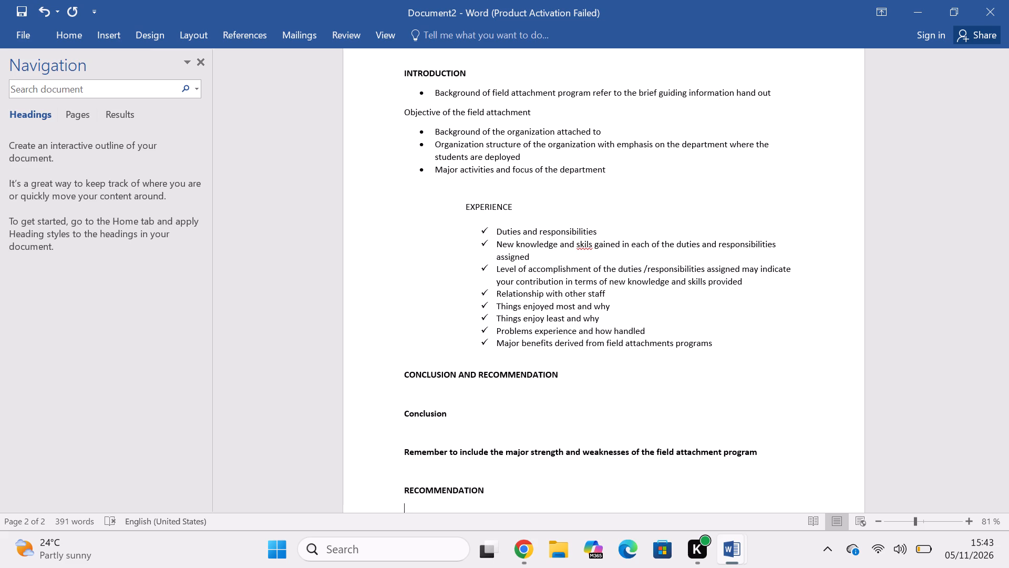
Below the RECOMMENDATION heading, start a bold sentence reading "Include recommendation for strengthening the field attachment program".
{"action": "type", "text": "include"}
{"action": "key", "text": "space"}
{"action": "type", "text": "recommendation"}
{"action": "key", "text": "space"}
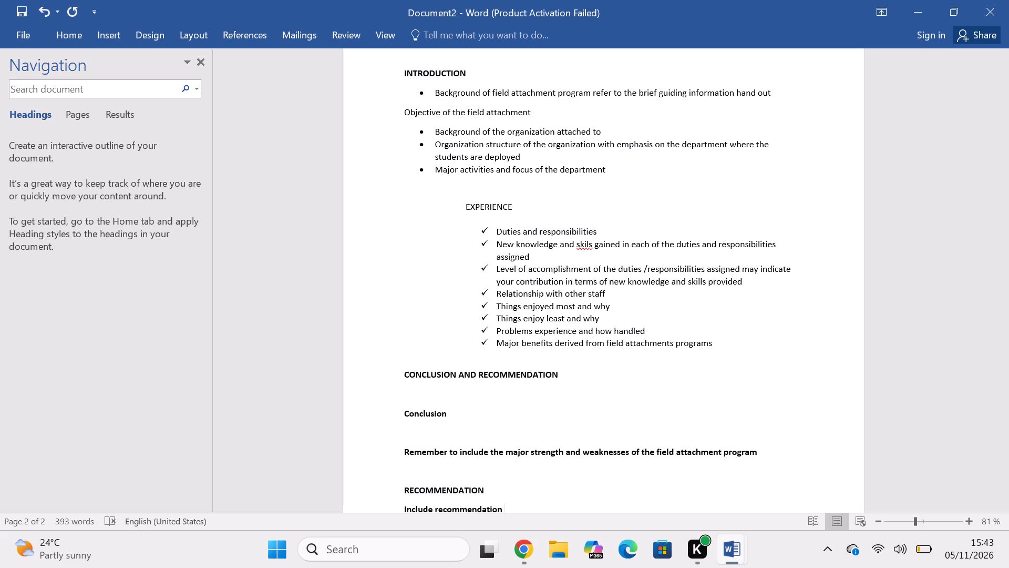
{"action": "key", "text": "f"}
{"action": "type", "text": "or strengthening"}
{"action": "key", "text": "space"}
{"action": "type", "text": "th"}
{"action": "type", "text": "e fielf"}
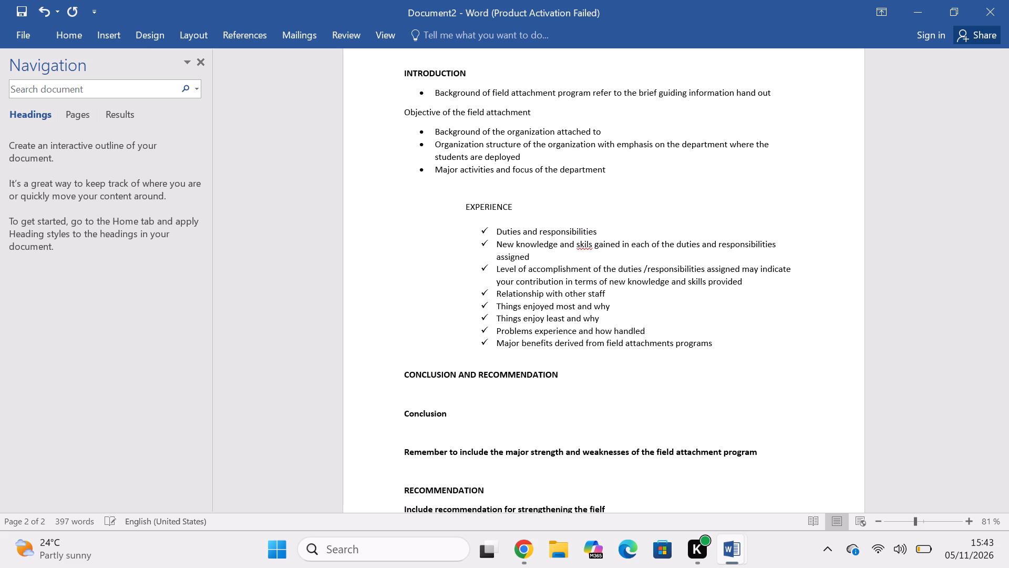
{"action": "key", "text": "BackSpace"}
{"action": "key", "text": "g"}
{"action": "key", "text": "BackSpace"}
{"action": "type", "text": "d"}
{"action": "key", "text": "space"}
{"action": "type", "text": "attachment"}
{"action": "key", "text": "space"}
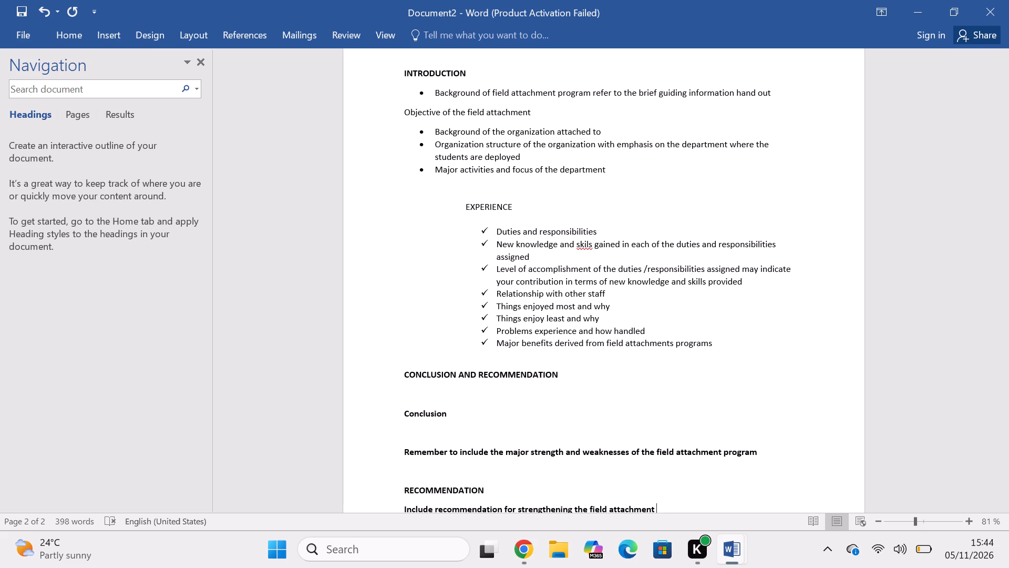
{"action": "type", "text": "program"}
{"action": "key", "text": "space"}
Continue the recommendation sentence with "as part of the teaching curriculum".
{"action": "type", "text": "as p"}
{"action": "type", "text": "art of the"}
{"action": "key", "text": "space"}
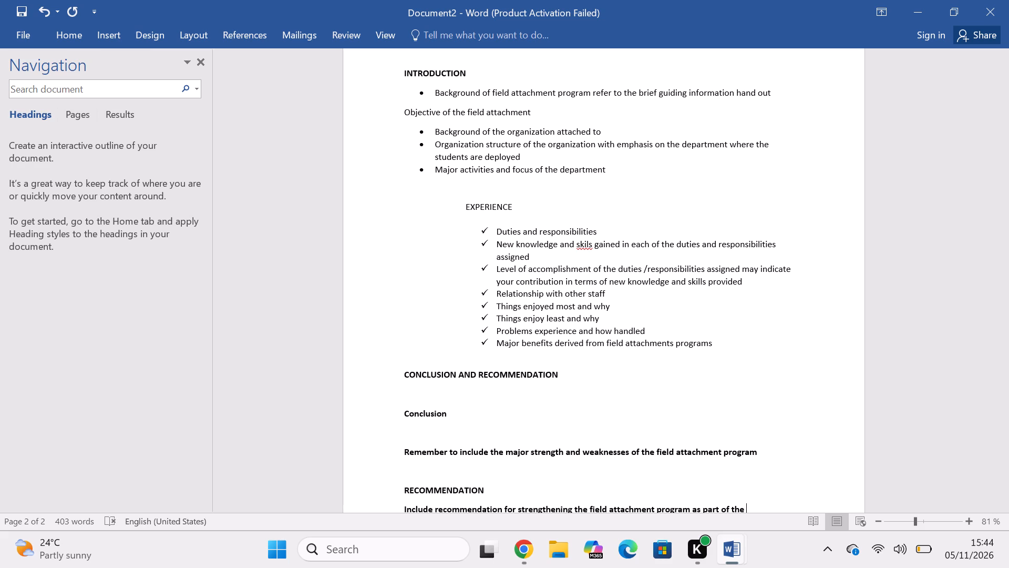
{"action": "key", "text": "Down"}
{"action": "key", "text": "Down"}
{"action": "type", "text": "teaching"}
{"action": "key", "text": "space"}
{"action": "key", "text": "c"}
{"action": "type", "text": "urricu;"}
{"action": "key", "text": "l"}
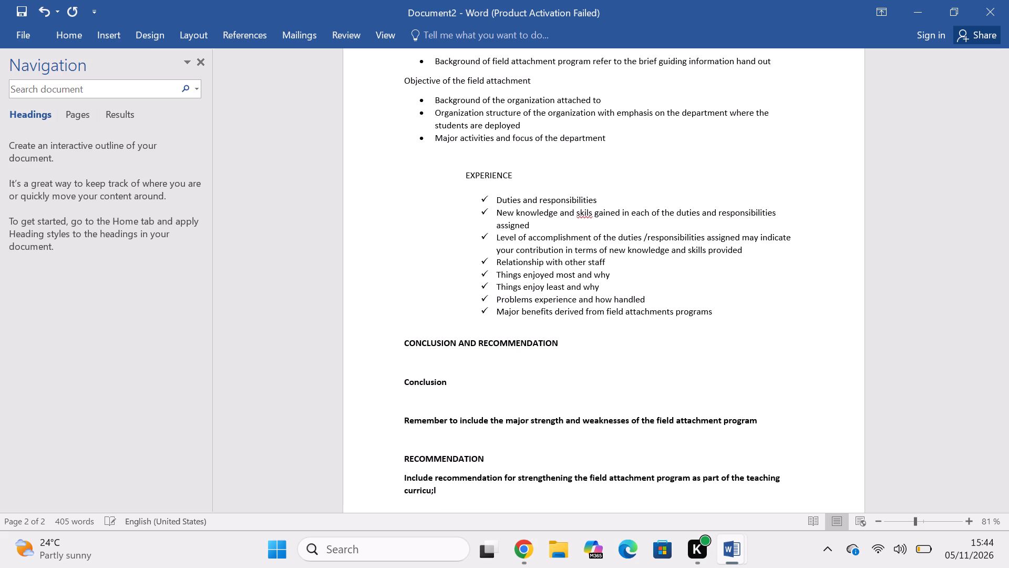
{"action": "key", "text": "BackSpace"}
{"action": "key", "text": "BackSpace"}
{"action": "type", "text": "lum"}
{"action": "key", "text": "space"}
Extend the recommendation sentence with "at rift valley teaching and for improvement".
{"action": "type", "text": "at"}
{"action": "key", "text": "space"}
{"action": "key", "text": "t"}
{"action": "key", "text": "BackSpace"}
{"action": "type", "text": "rift"}
{"action": "key", "text": "space"}
{"action": "type", "text": "valley"}
{"action": "key", "text": "space"}
{"action": "type", "text": "teaching"}
{"action": "key", "text": "space"}
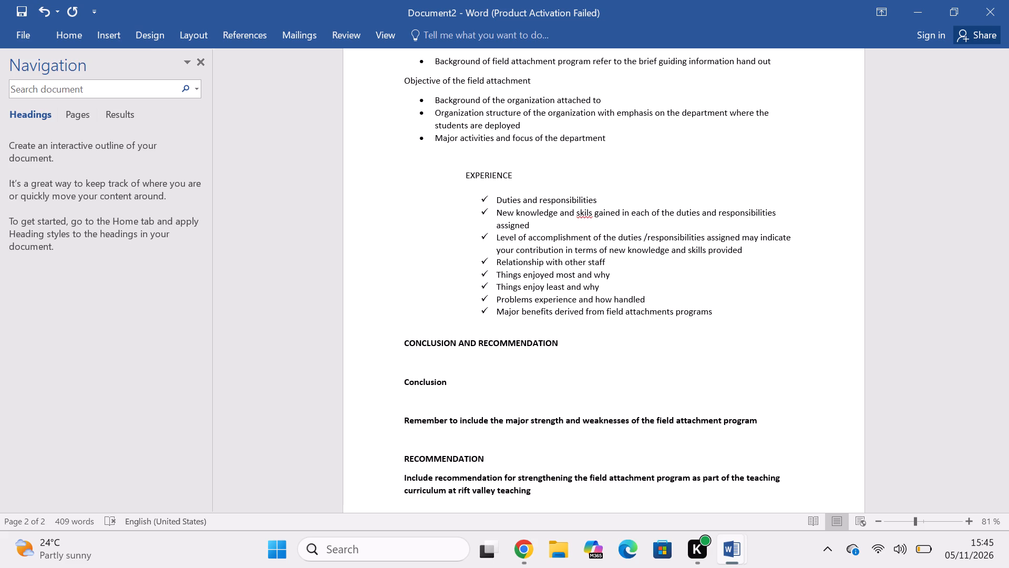
{"action": "type", "text": "and"}
{"action": "key", "text": "space"}
{"action": "type", "text": "for"}
{"action": "key", "text": "space"}
{"action": "type", "text": "improvement"}
{"action": "key", "text": "space"}
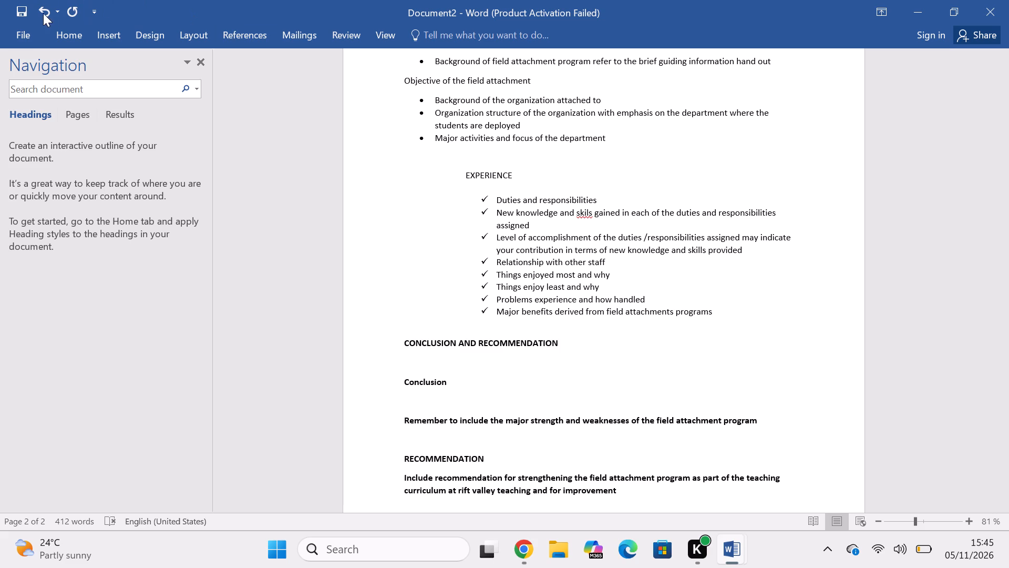
Save the document to the Desktop as a Word Document with the suggested name "GUIDELINE FOR INDUSTRIAL ATTACHMENT".
{"action": "left_click", "coordinate": [27, 32]}
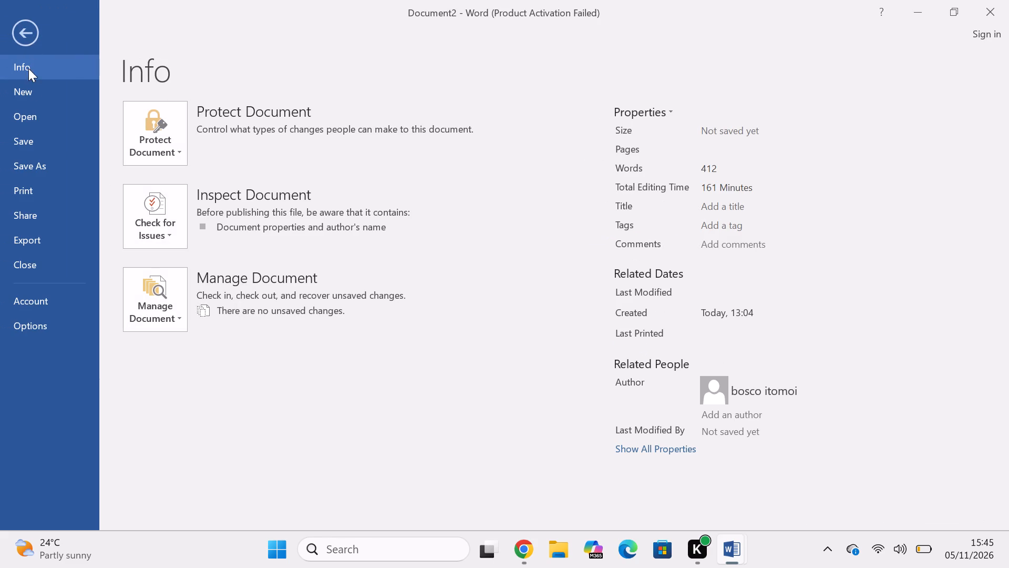
{"action": "left_click", "coordinate": [26, 131]}
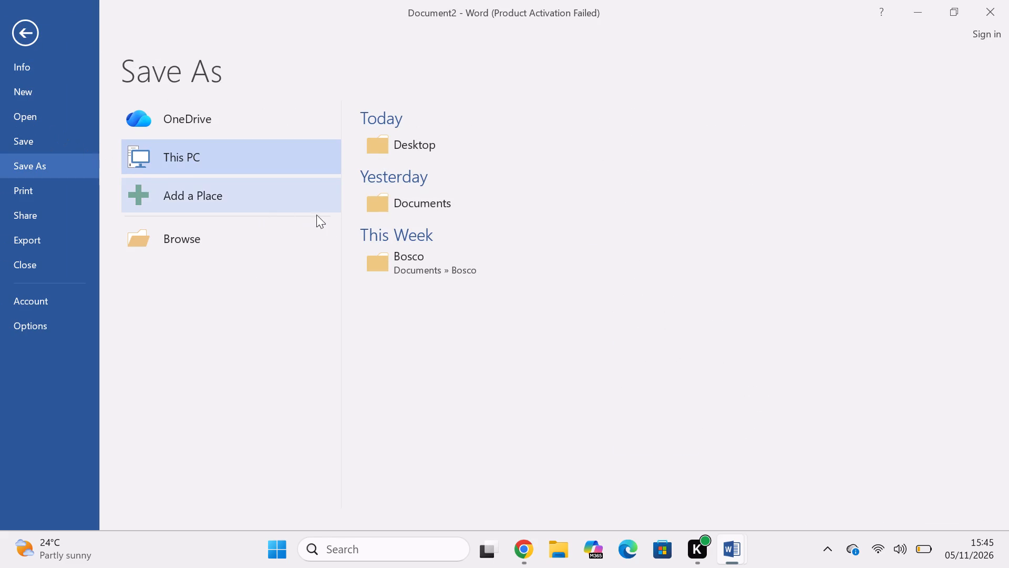
{"action": "left_click", "coordinate": [277, 145]}
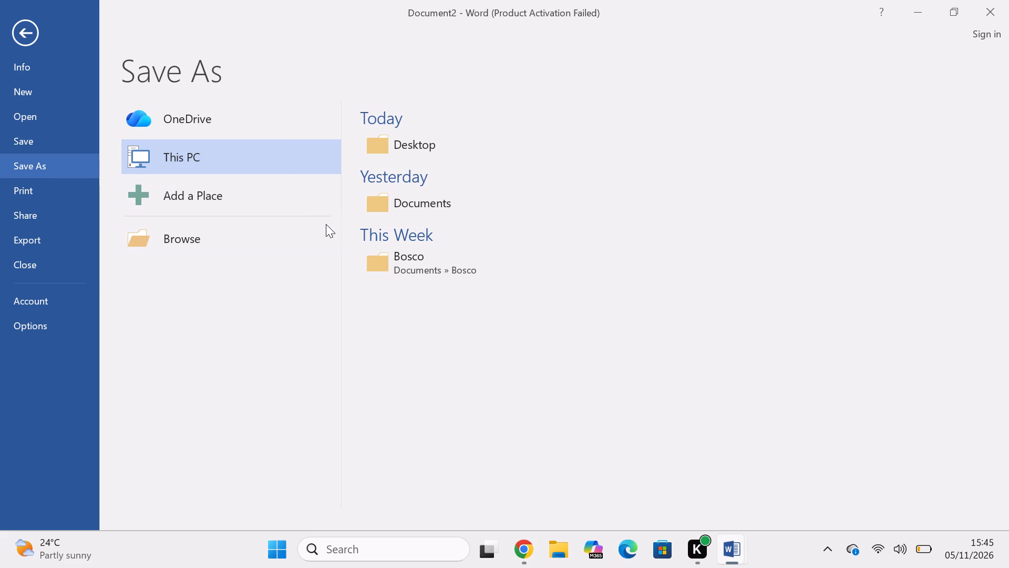
{"action": "left_click", "coordinate": [291, 201]}
{"action": "left_click", "coordinate": [276, 155]}
{"action": "left_click", "coordinate": [382, 130]}
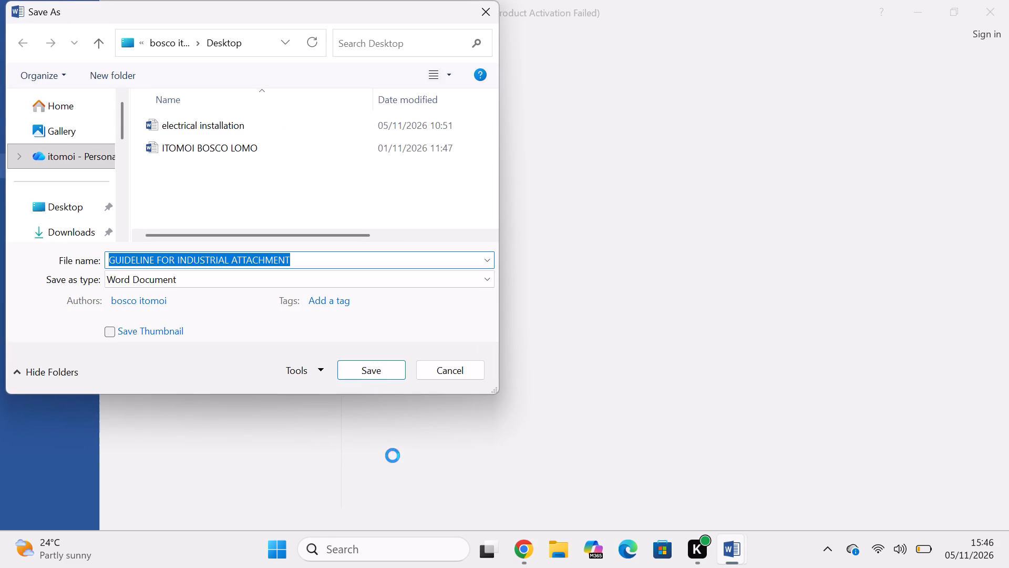
{"action": "left_click", "coordinate": [377, 373]}
{"action": "left_click", "coordinate": [377, 373]}
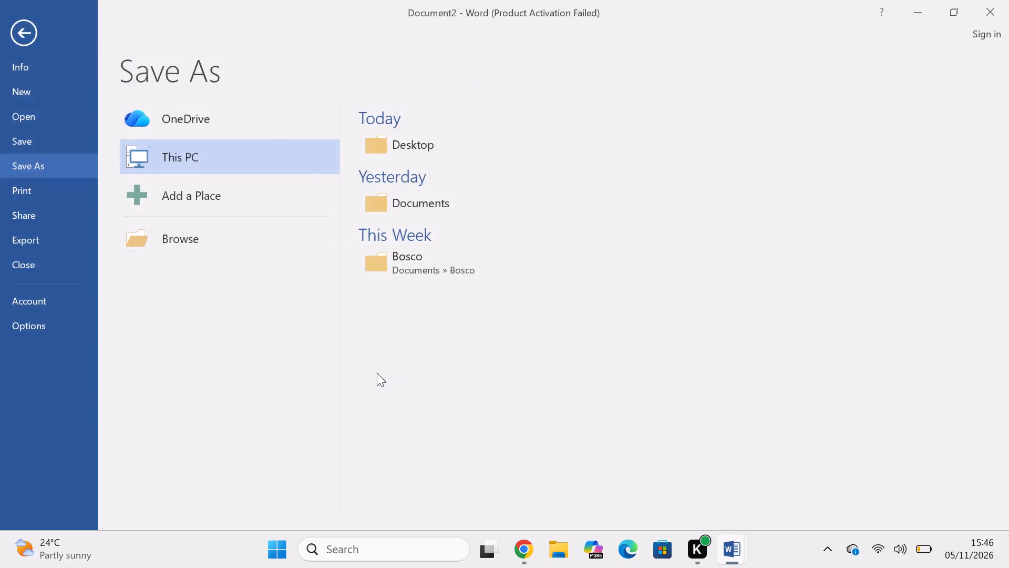
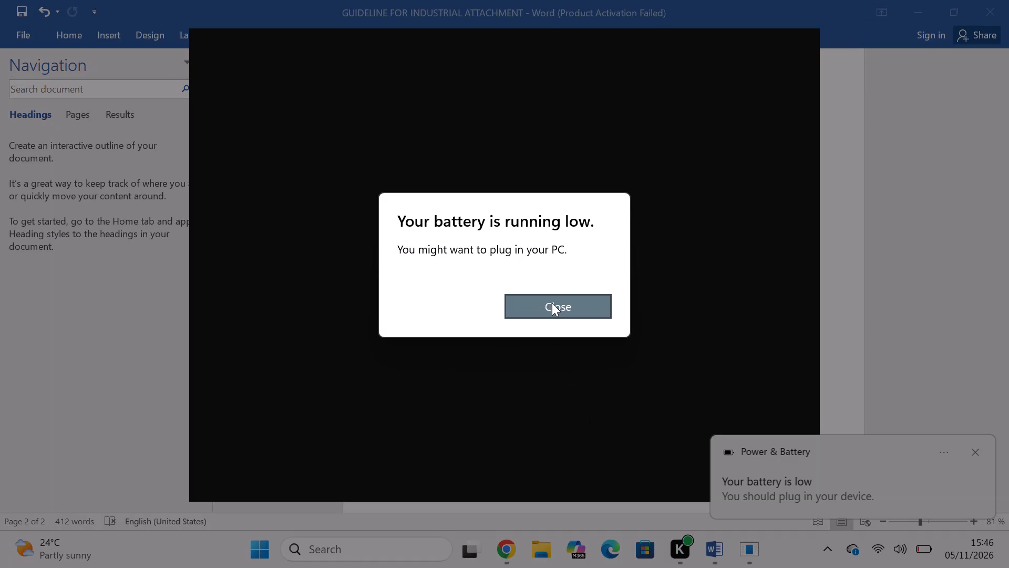
Dismiss the low-battery dialog covering the document.
{"action": "left_click", "coordinate": [552, 304]}
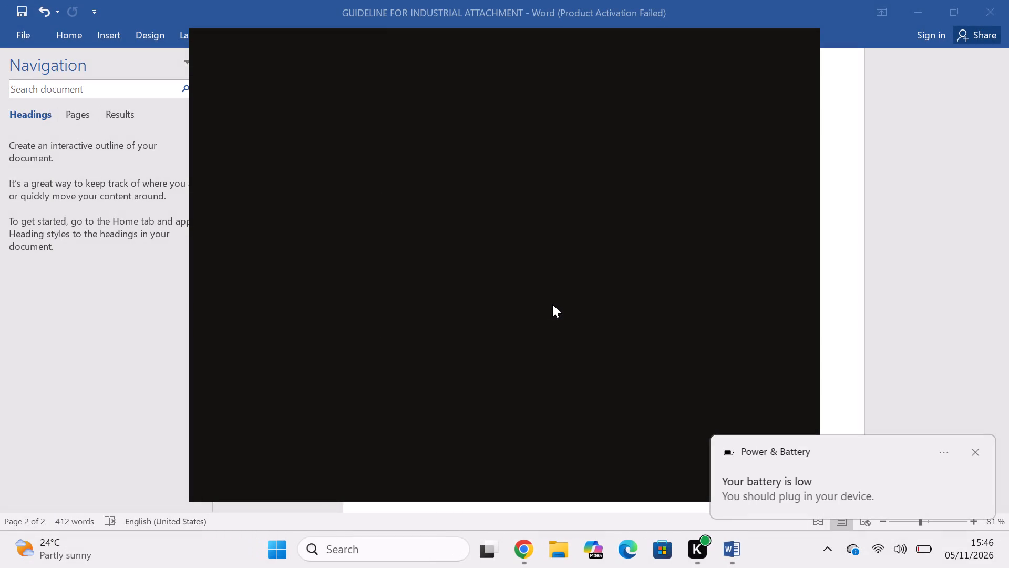